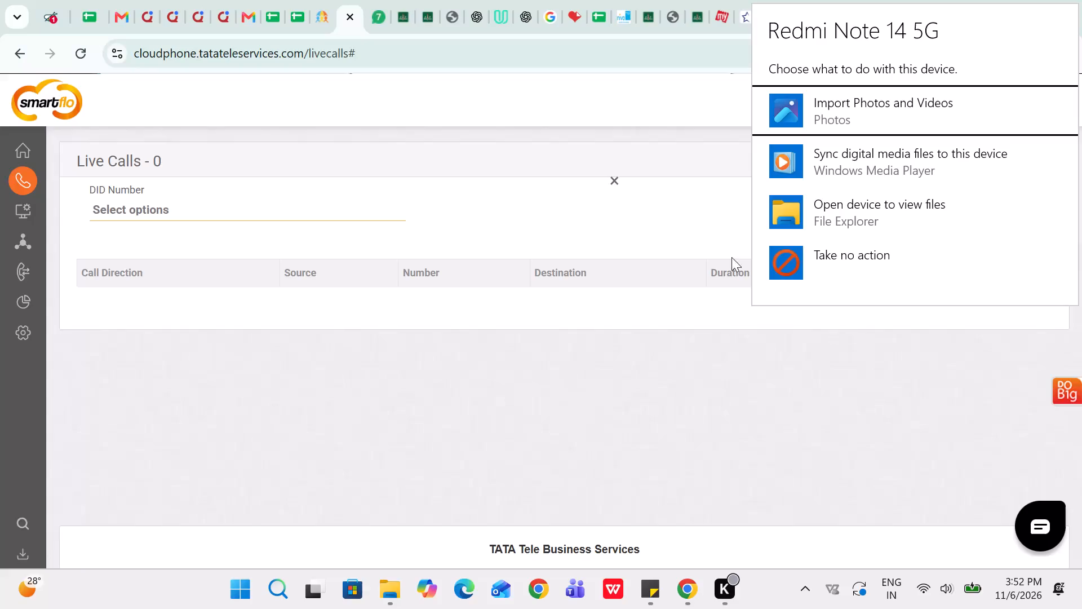
Dismiss the connected-device prompt, set the agent's call status to Available, and reload the Live Calls page.
drag(616, 416, 596, 436)
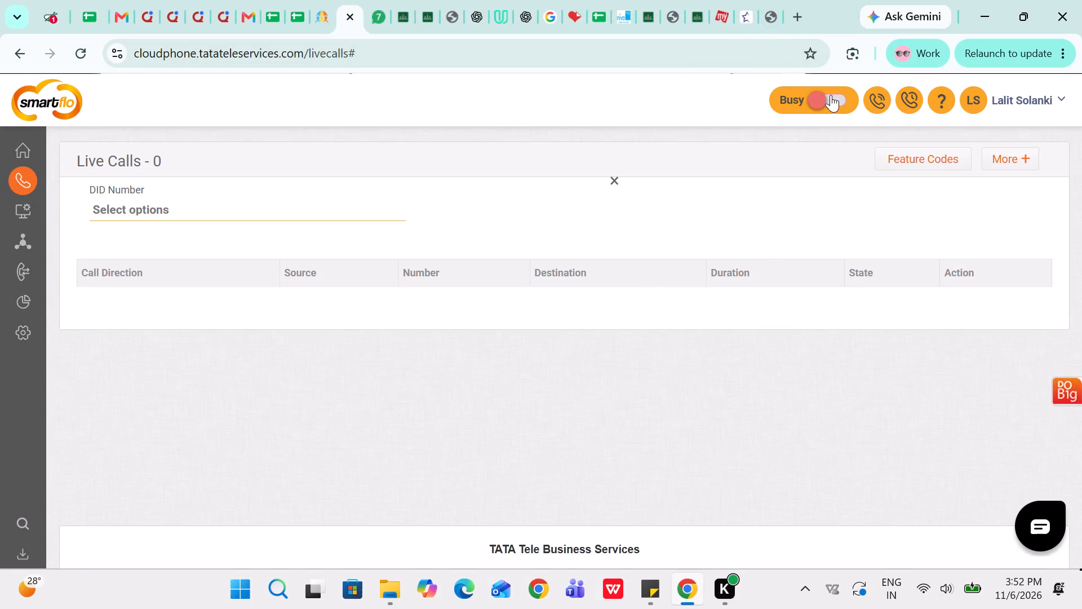
click(831, 95)
click(76, 51)
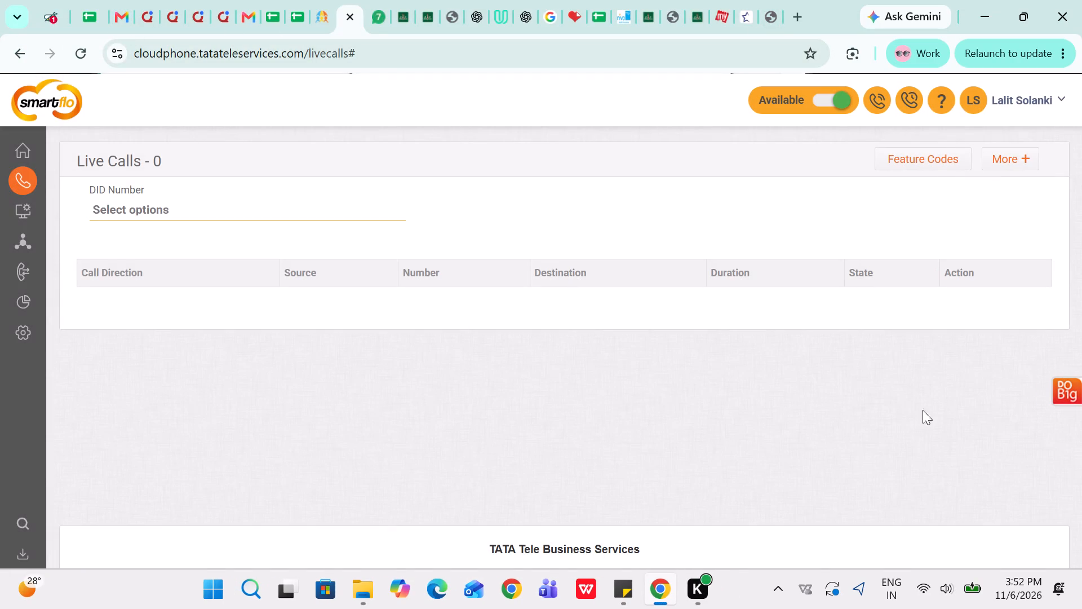
Open the call dialer on the Smartflo Live Calls page.
click(999, 435)
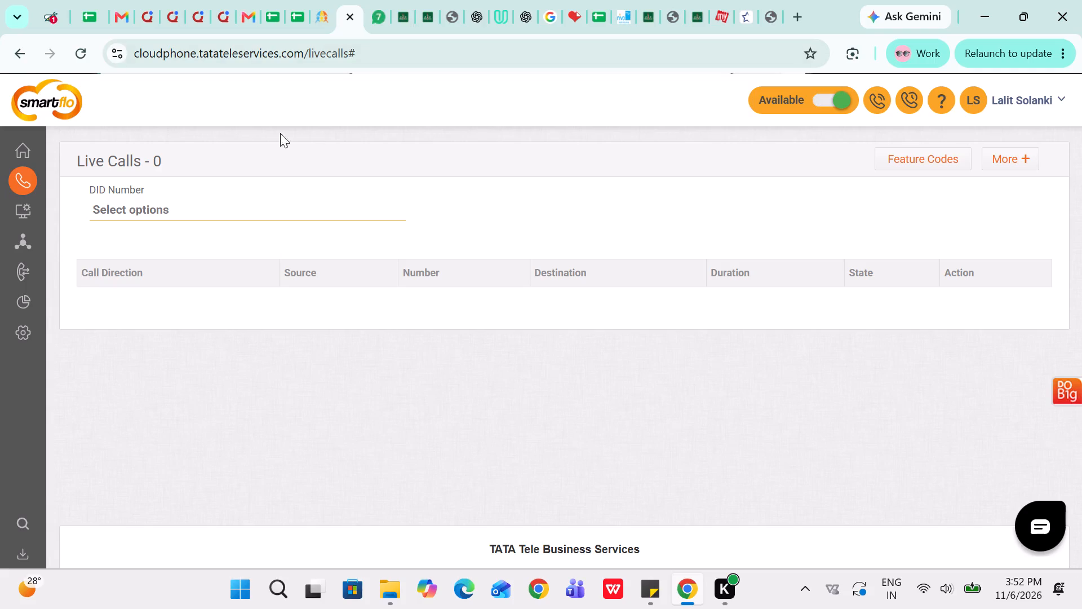
click(874, 102)
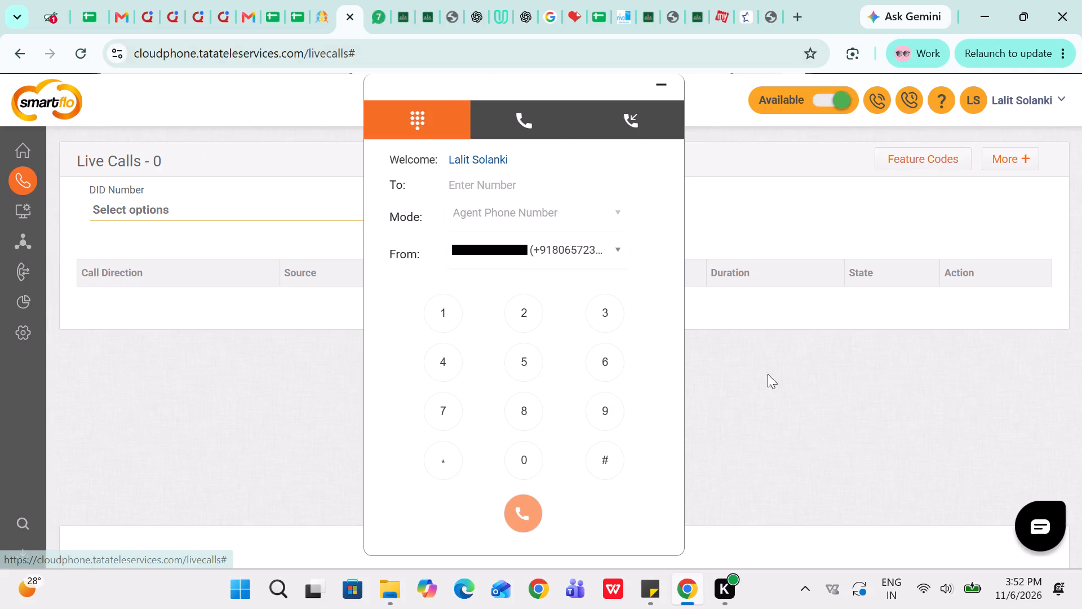
click(866, 412)
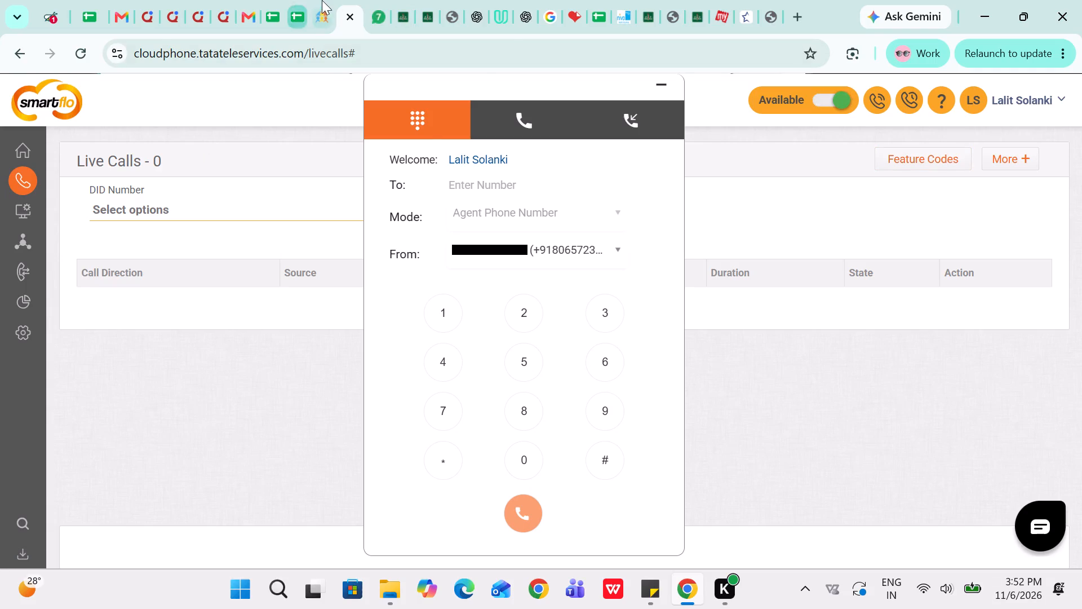
Switch to the Insurance Samadhan All Complaints page, expand the listed complaint, and review its complaint communication log.
click(325, 0)
drag(779, 437, 781, 444)
click(740, 336)
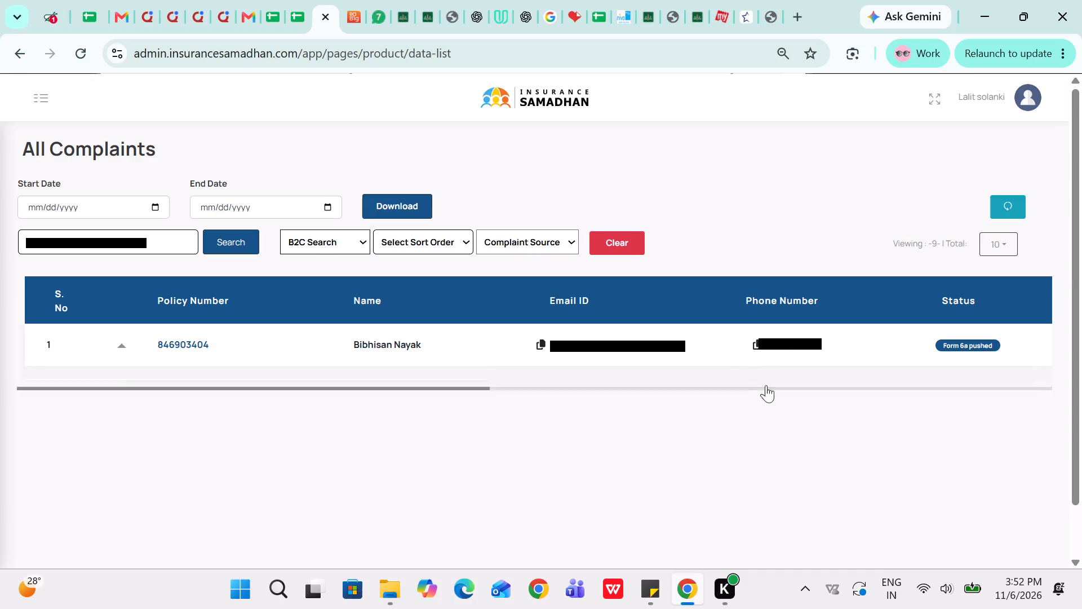
click(774, 390)
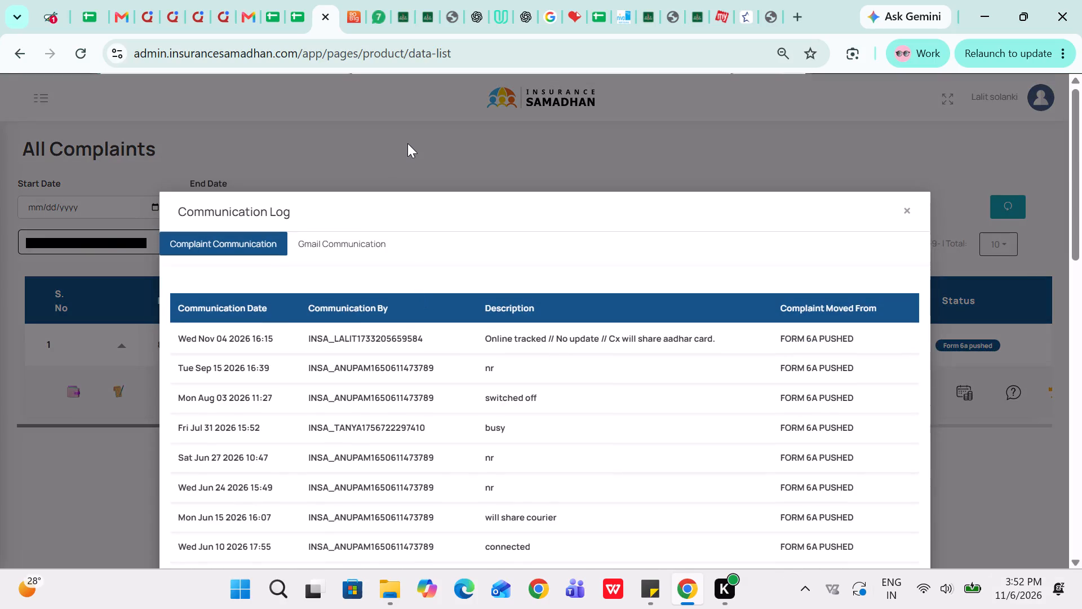
click(407, 143)
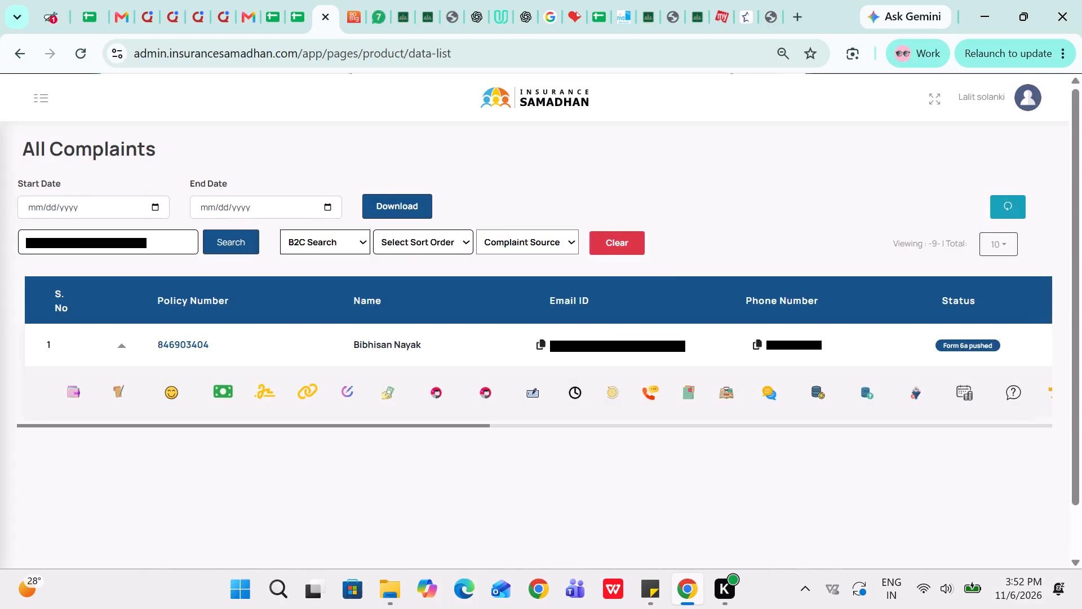
Switch to the Gmail search results showing unread Level 3 Insurance Samadhan mails.
click(117, 0)
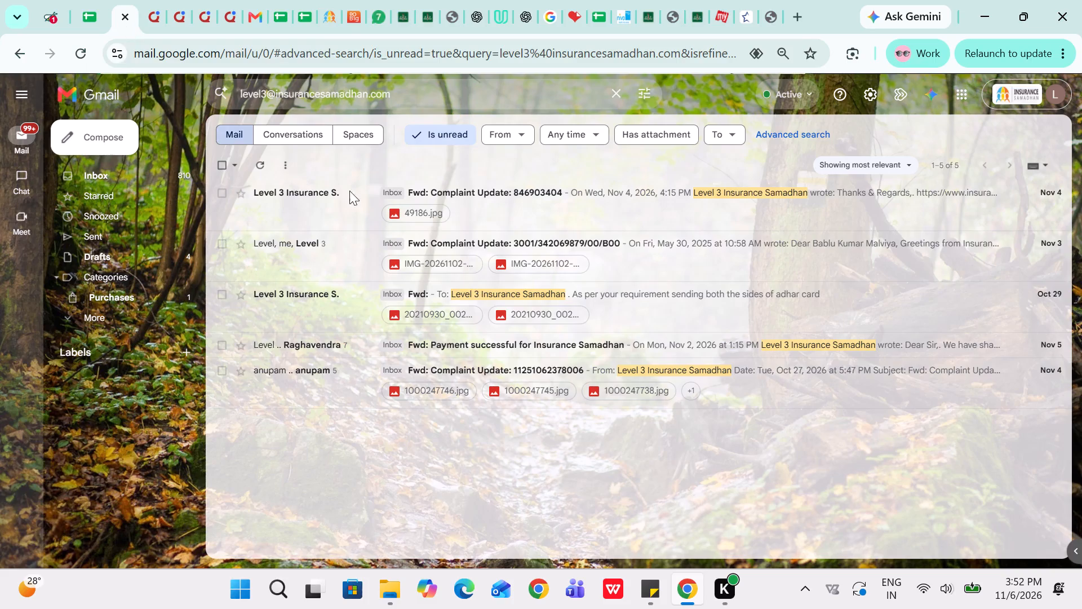
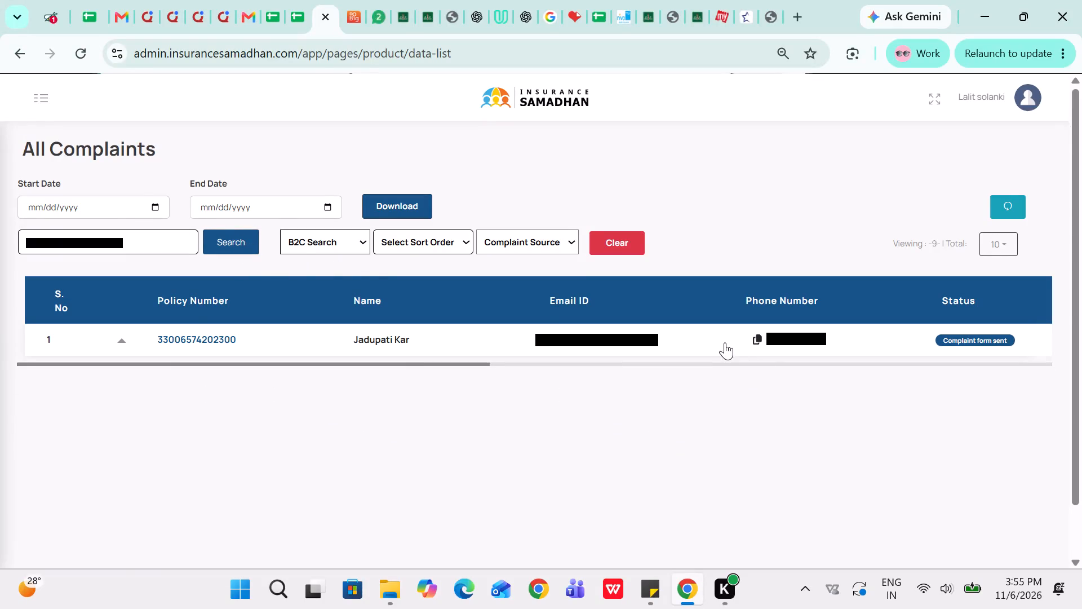
Review the communication log of the listed complaint with status Complaint form sent, and close it.
click(767, 385)
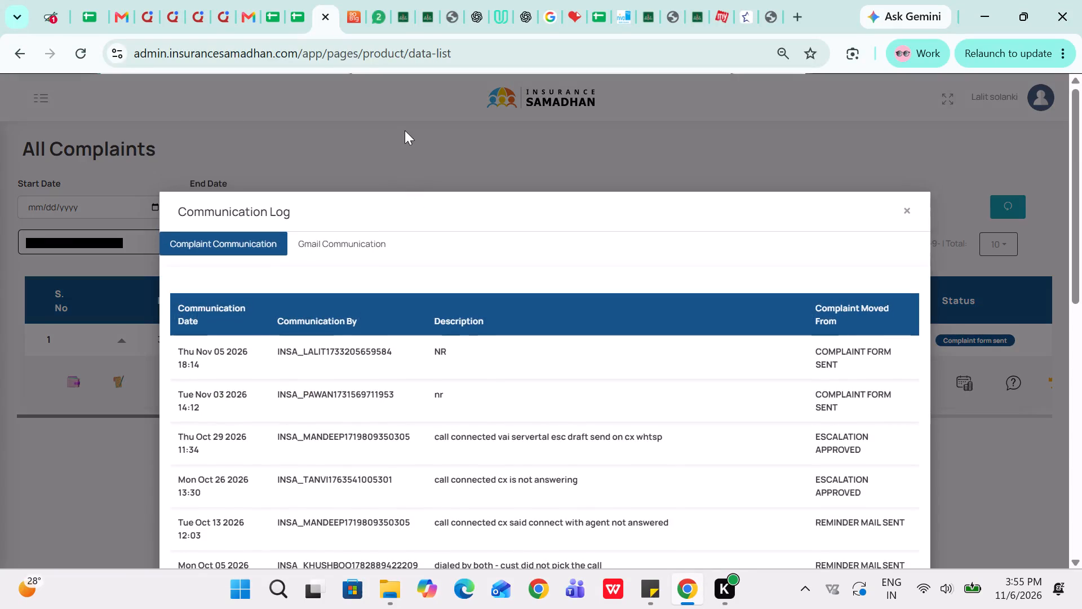
click(405, 130)
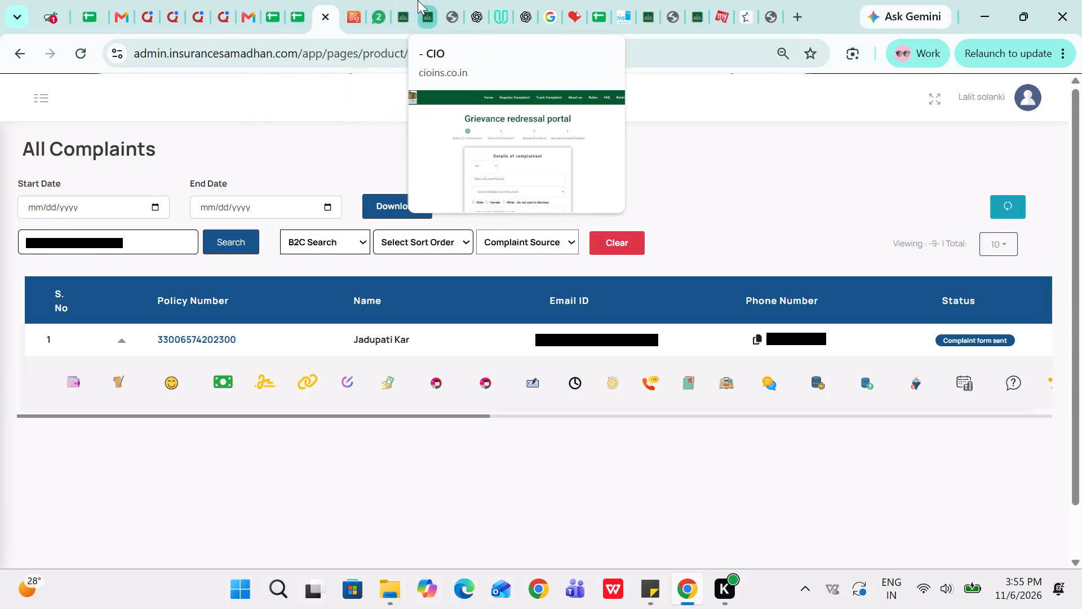
click(477, 479)
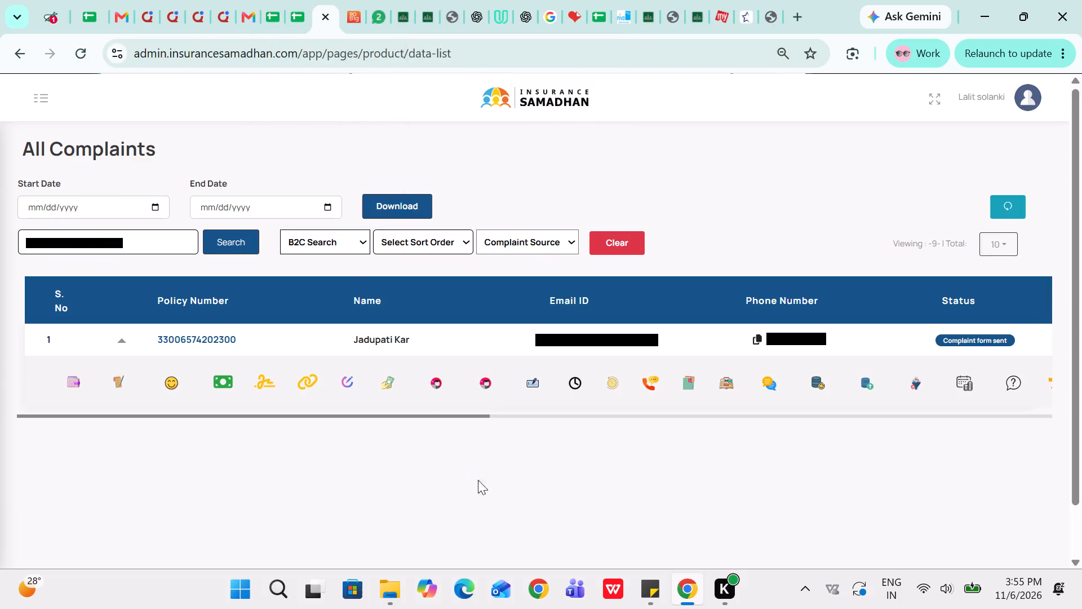
Collapse and re-expand the complaint's action row, and open its communication log again.
click(125, 345)
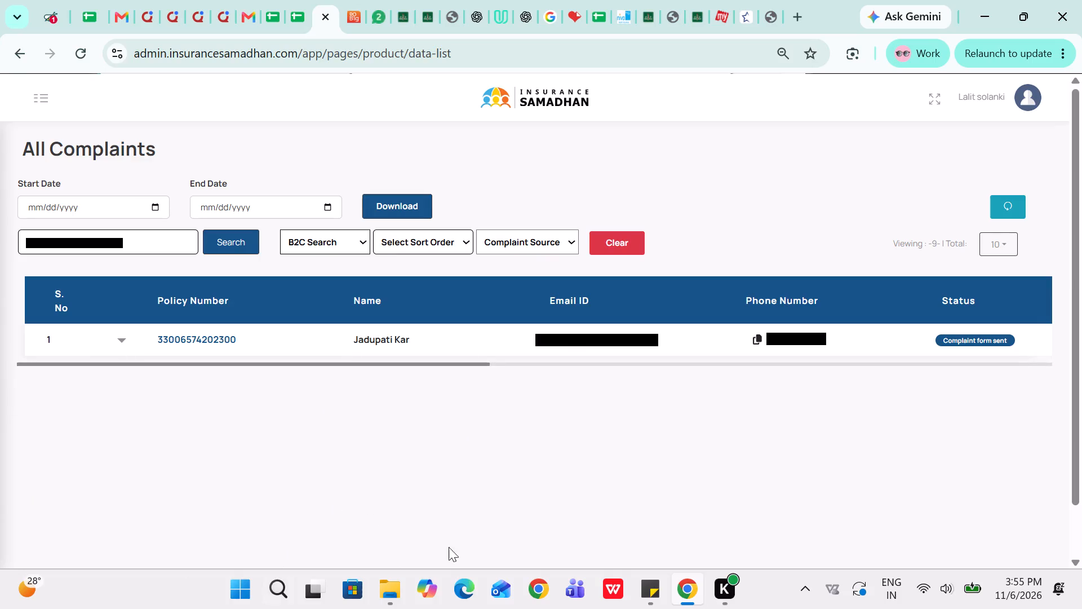
click(589, 474)
click(724, 337)
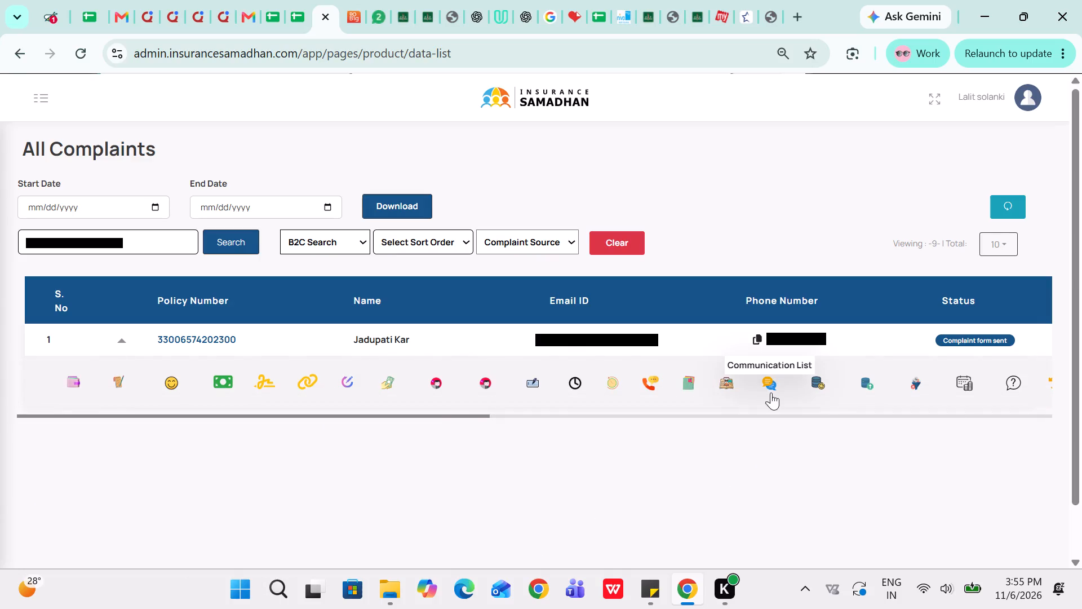
click(773, 385)
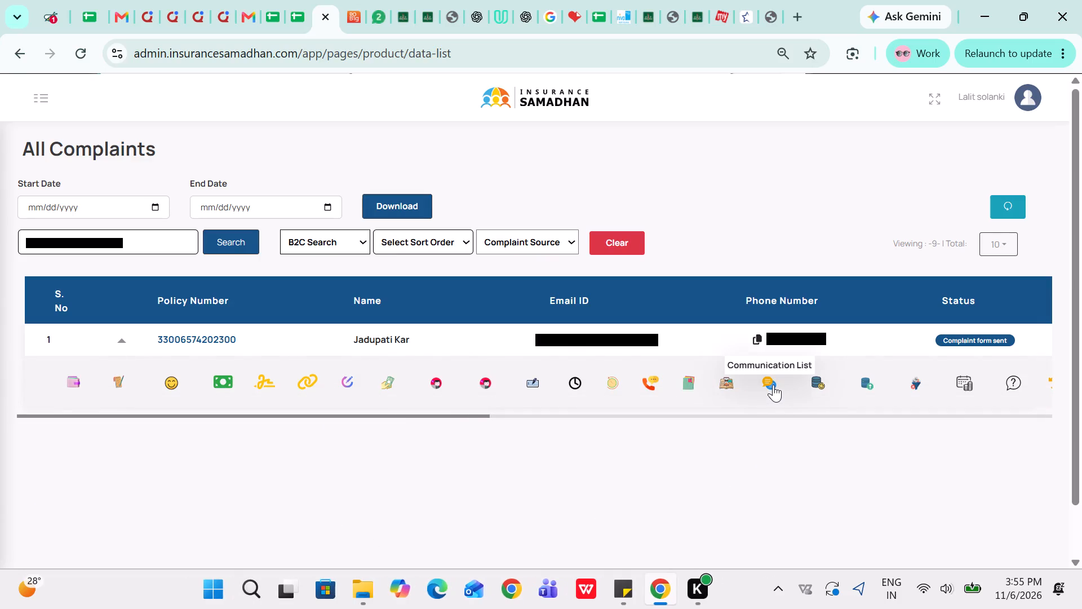
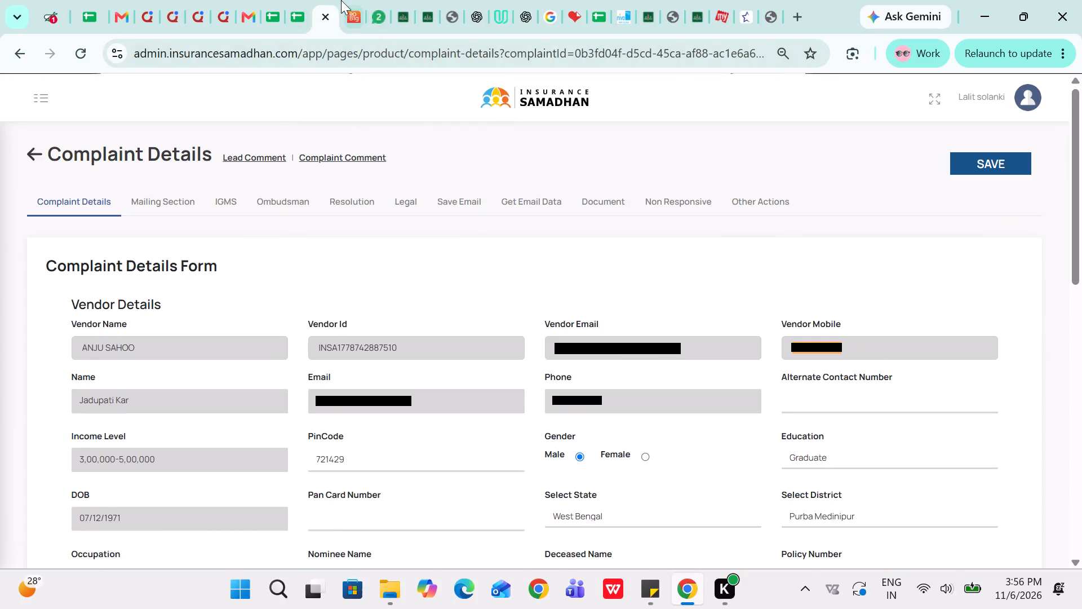
Switch to the Smartflo Live Calls page and enter the phone number copied from the complaint as the dialer's call recipient.
click(364, 0)
click(473, 186)
key(ctrl+v)
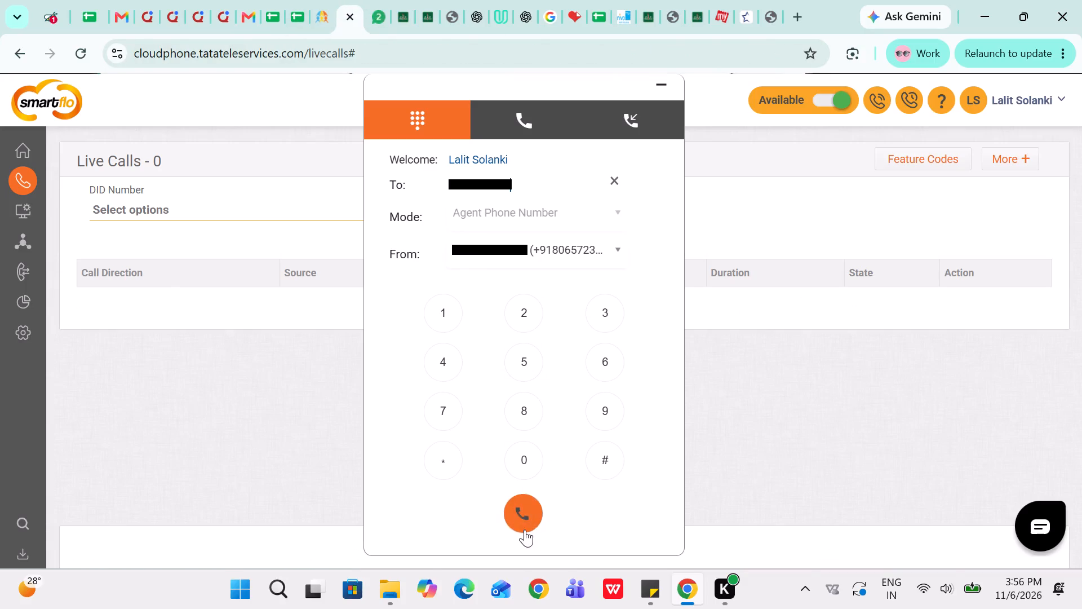
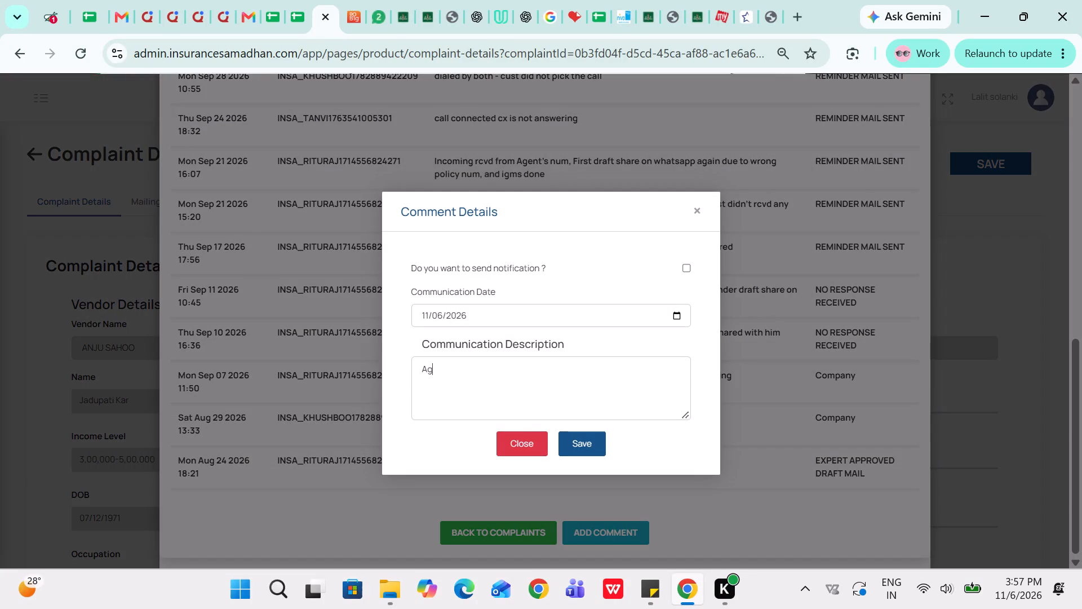
Complete the communication description as "Agent not response." and save the comment to the complaint's communication log.
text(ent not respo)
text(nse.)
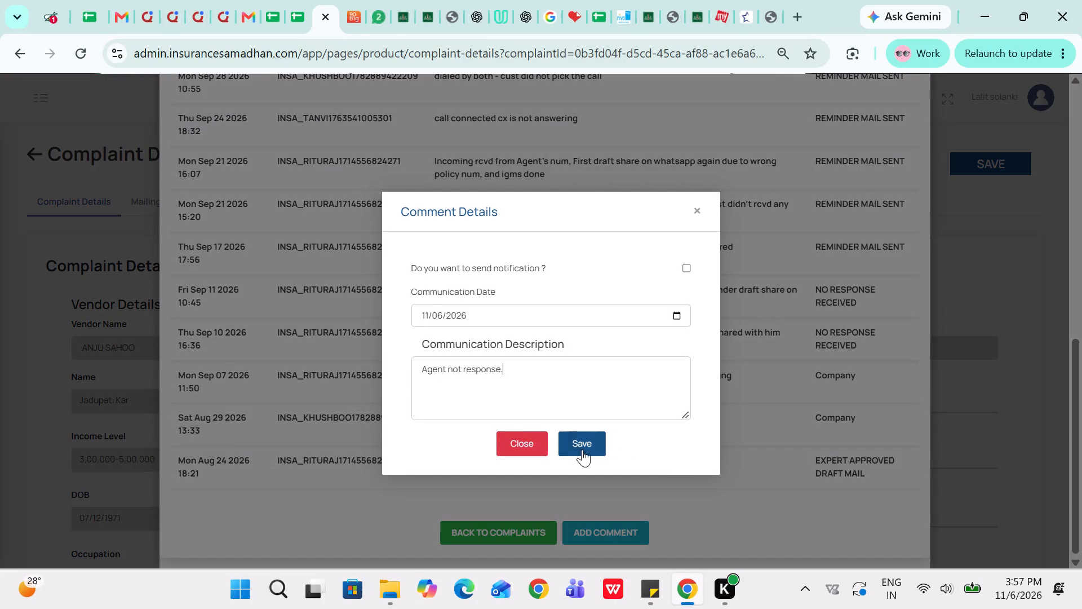
click(582, 449)
click(419, 126)
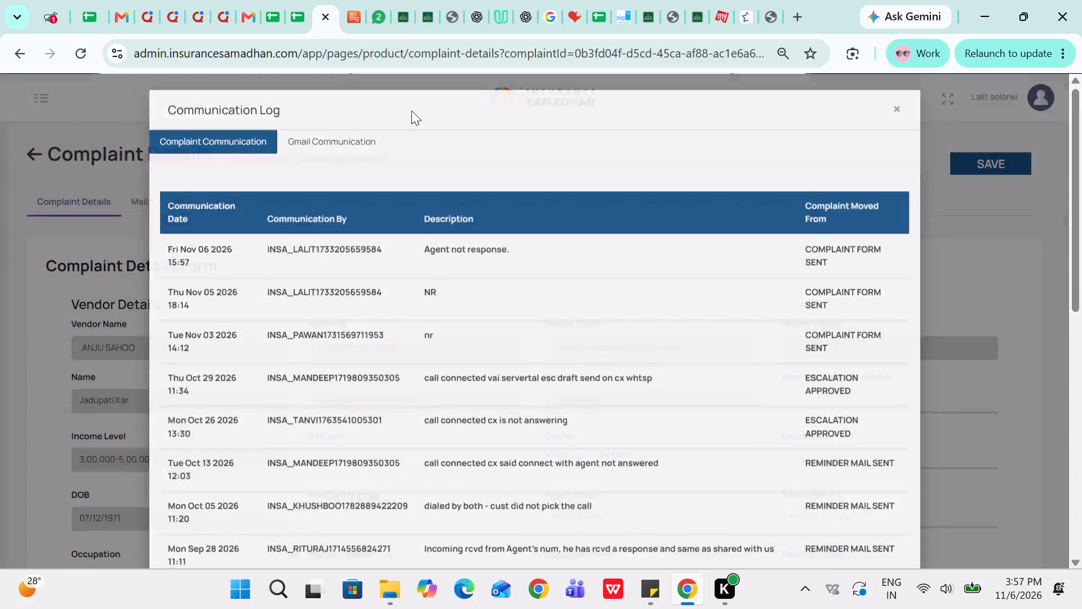
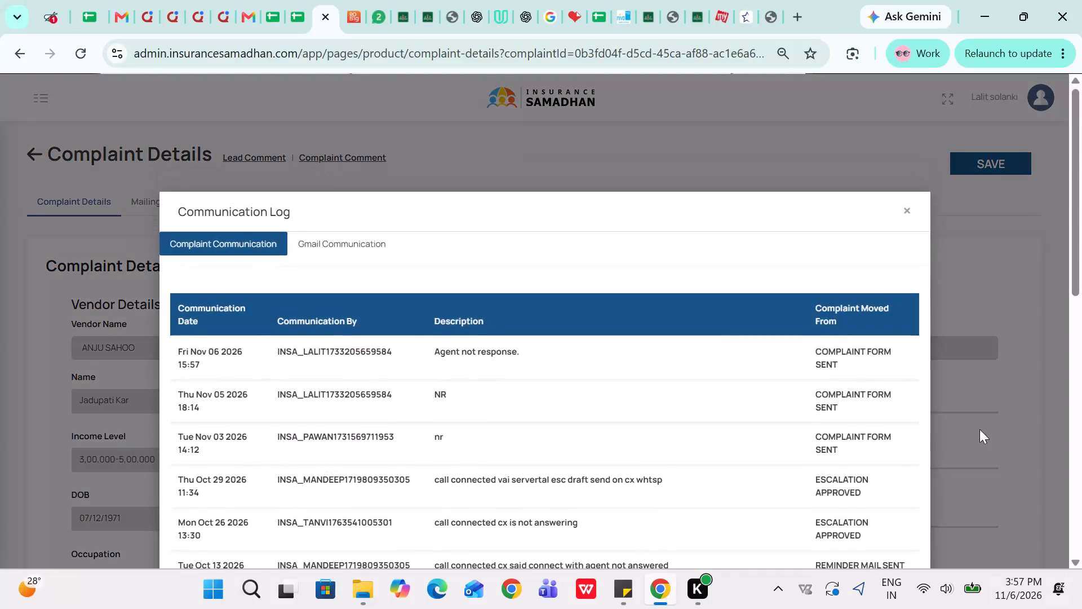
Close the complaint's Communication Log and return to the Complaint Details form.
click(51, 153)
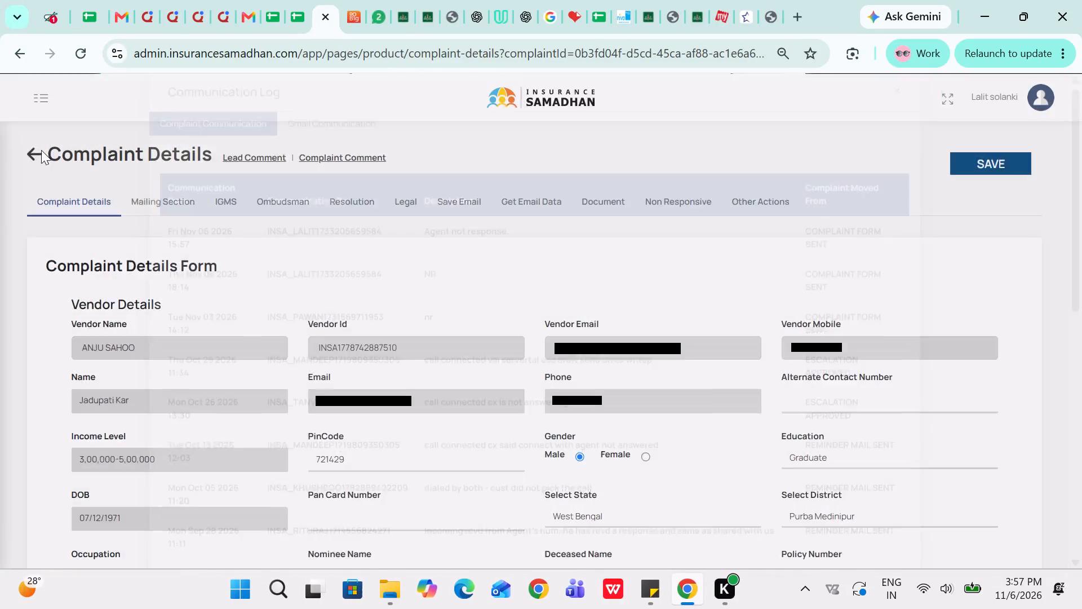
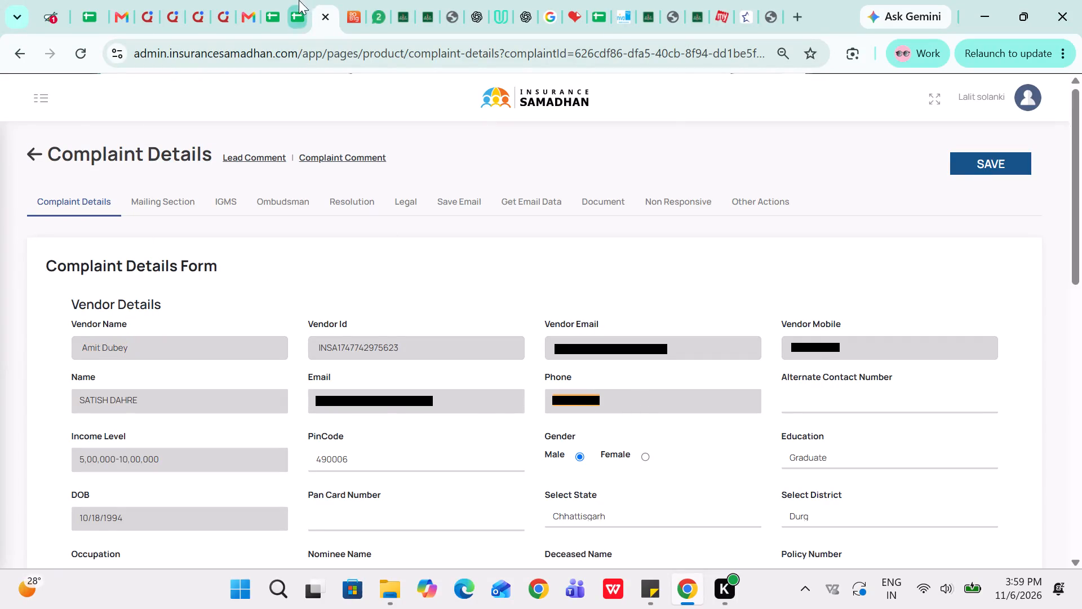
Copy the complainant's phone number from the complaint details and place a call from the Smartflo dialer.
key(ctrl+c)
click(352, 0)
click(529, 522)
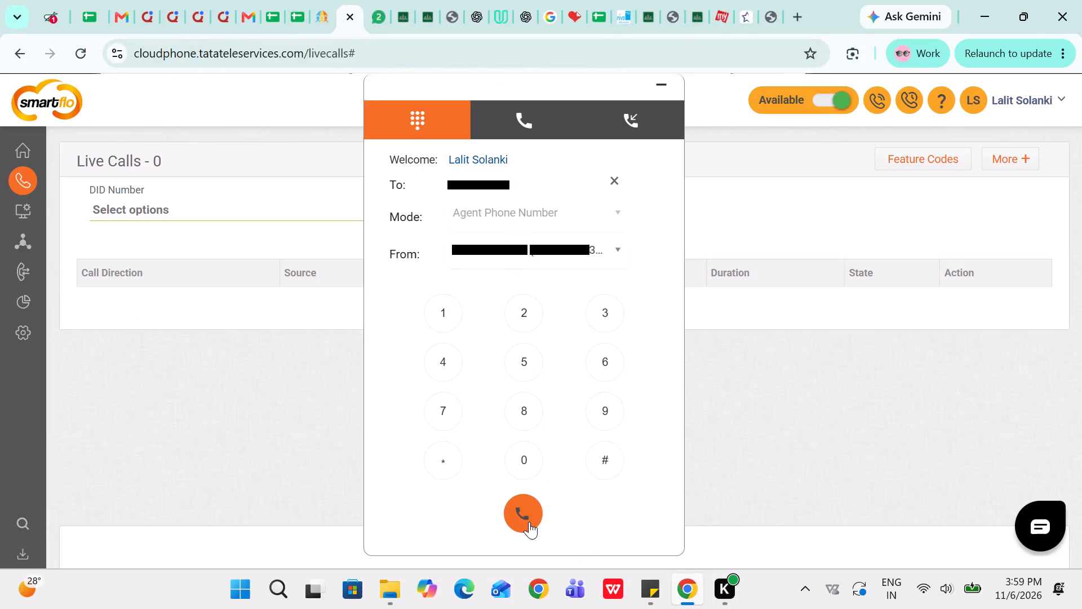
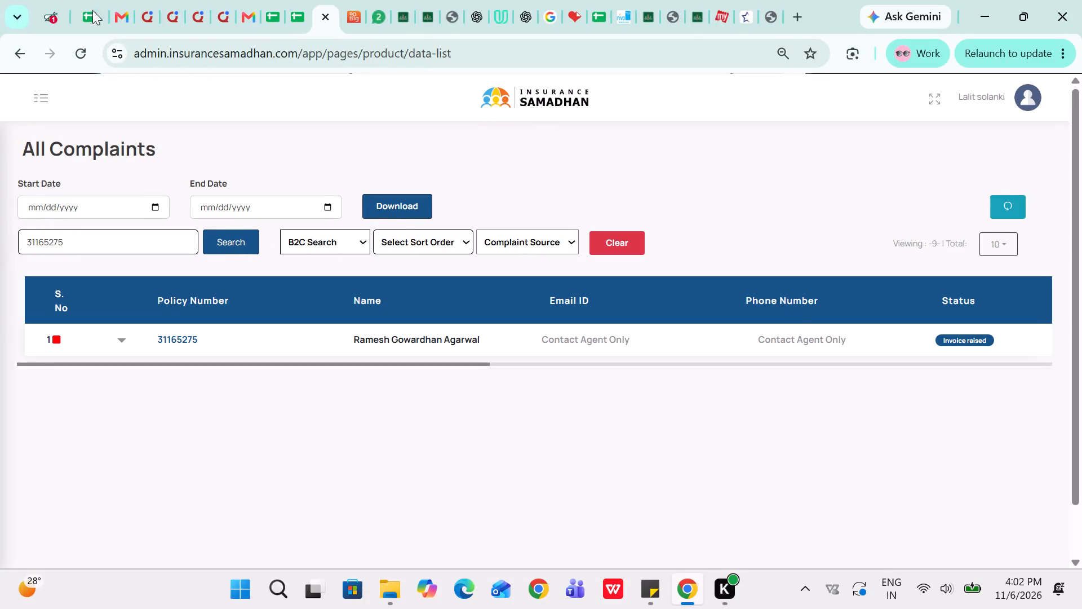
Review the dated status history of the complaint found in All Complaints through its latest stages and return to the list.
click(697, 337)
click(583, 390)
scroll(584, 390, down, 16)
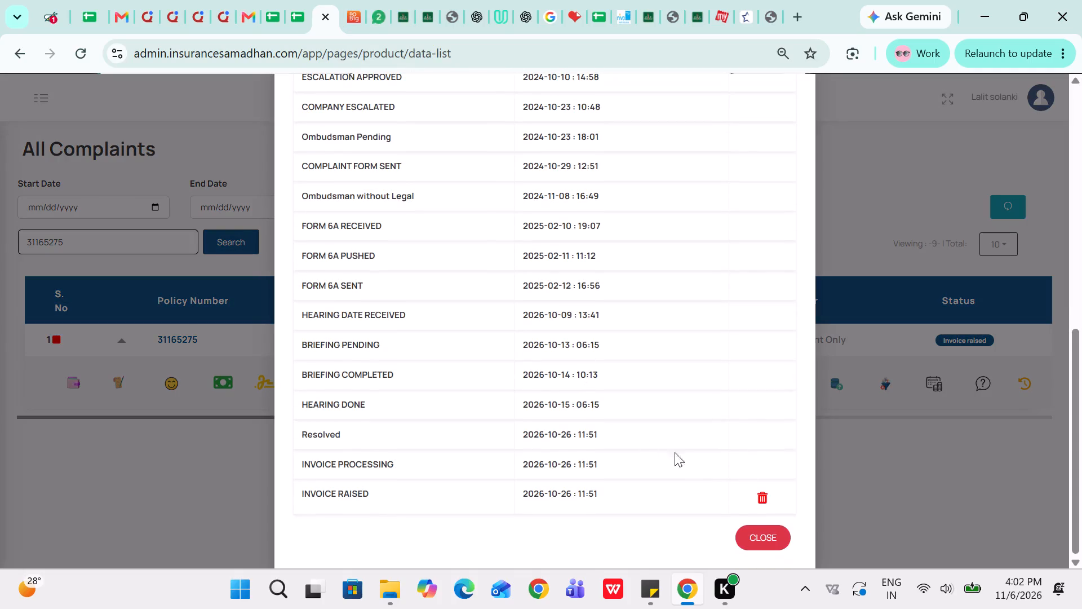
click(947, 484)
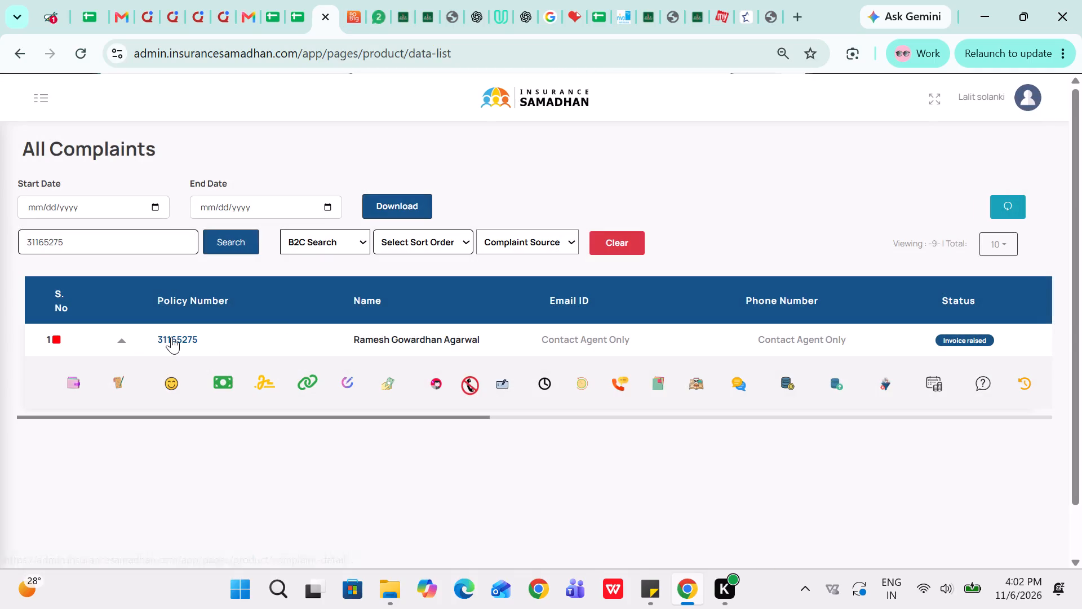
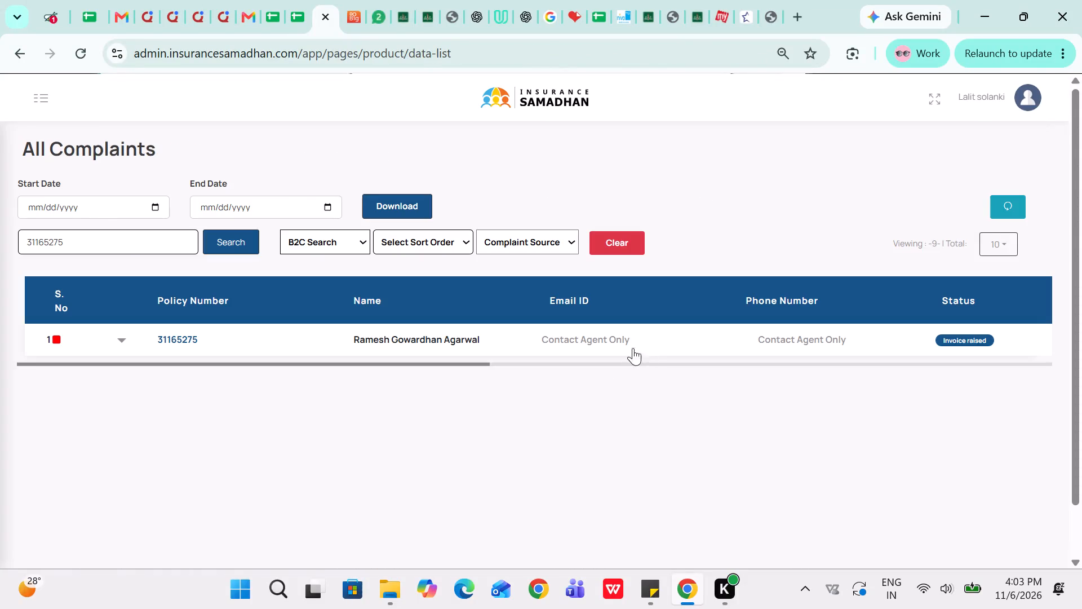
Expand the listed complaint and review its status history through the hearing, resolution and invoice stages.
click(675, 338)
click(584, 385)
scroll(584, 385, down, 7)
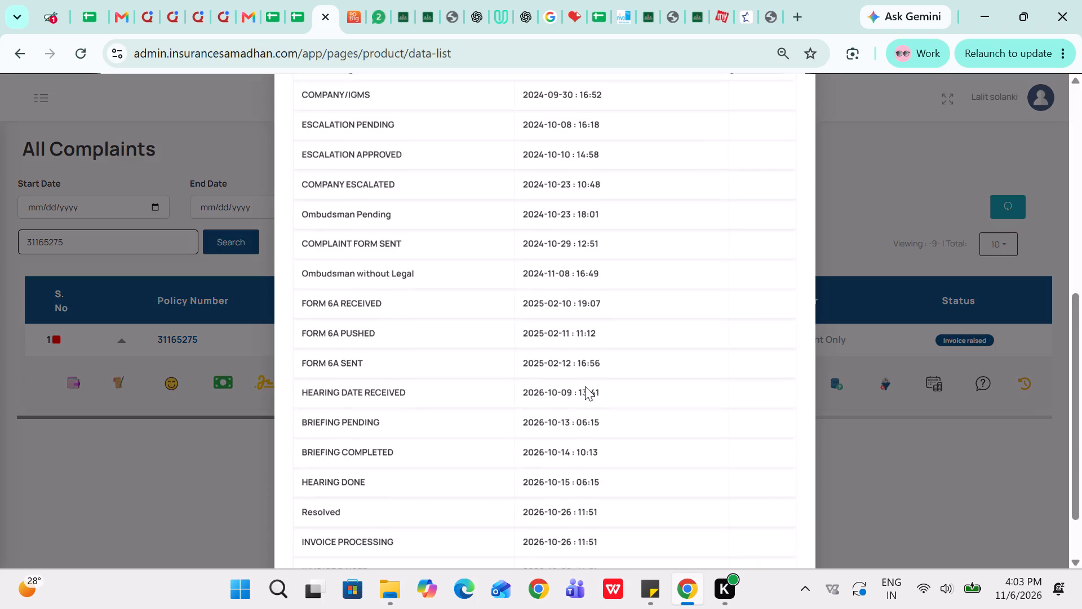
scroll(585, 386, down, 10)
click(903, 475)
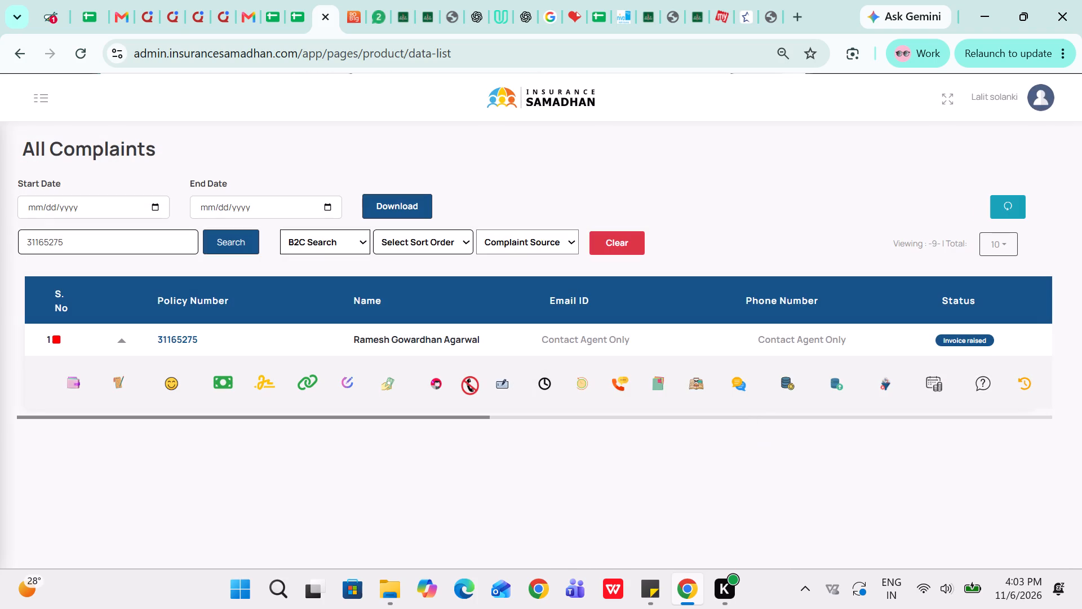
Review the complaint communication entries in the same complaint's Communication Log and close it.
click(746, 381)
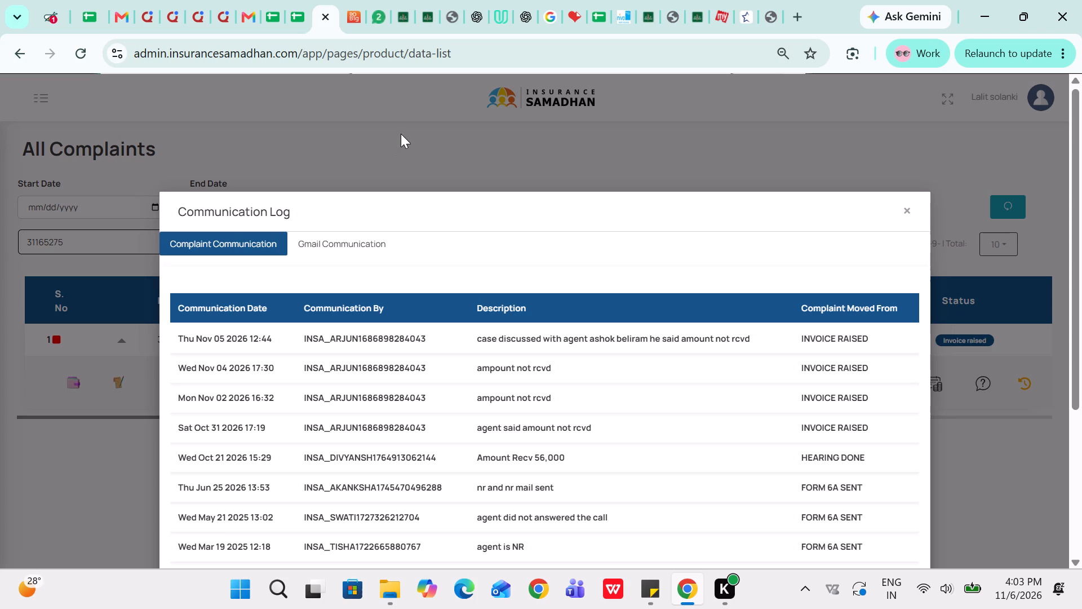
click(401, 134)
Open the complaint's details, check the Resolution Section, and open its resolution proof download.
click(193, 333)
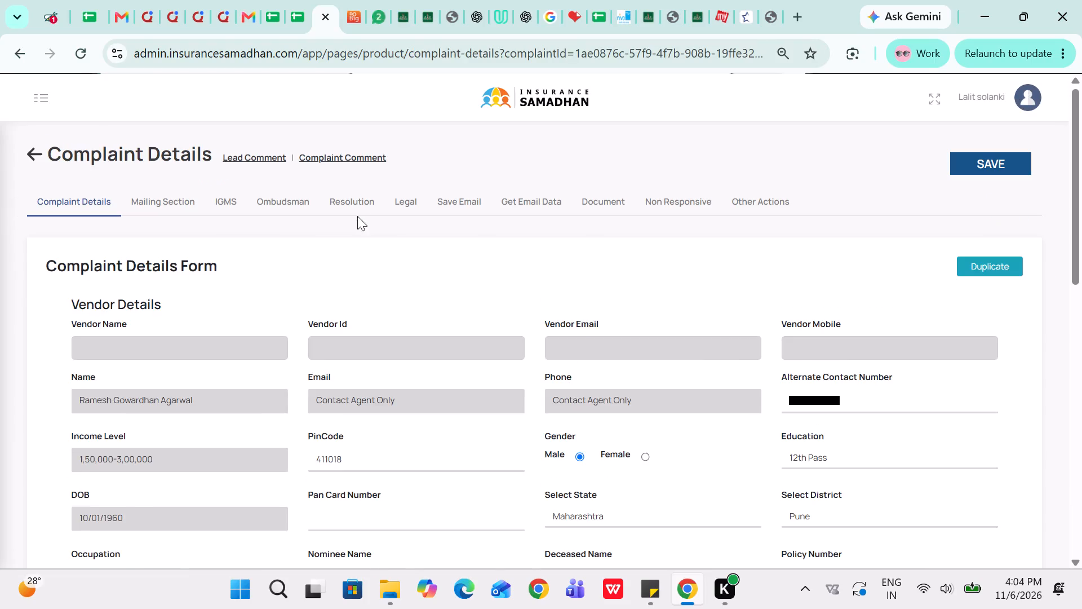
click(356, 201)
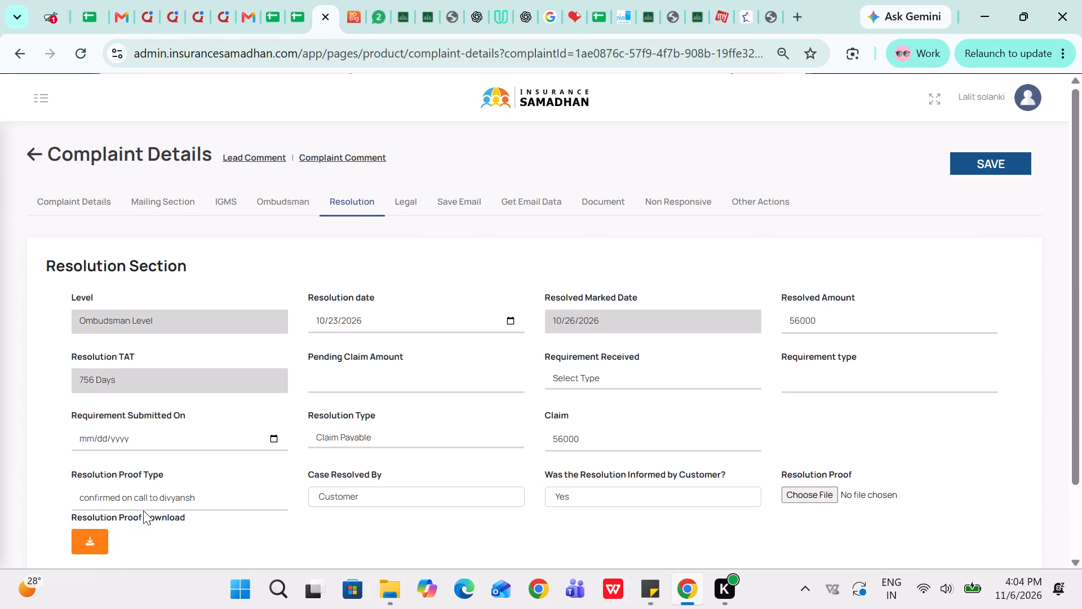
click(78, 539)
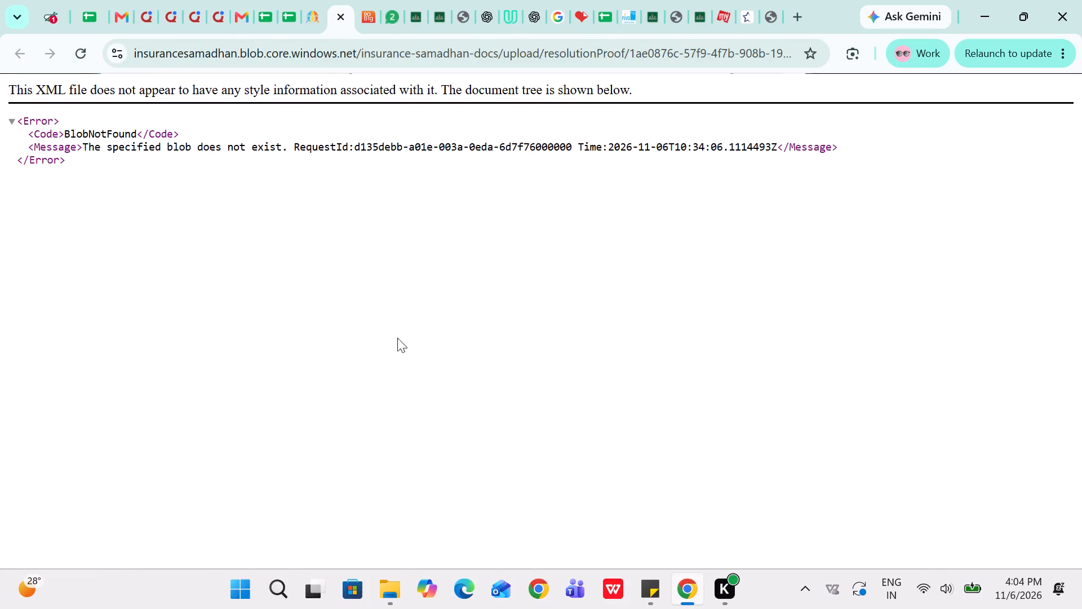
click(340, 19)
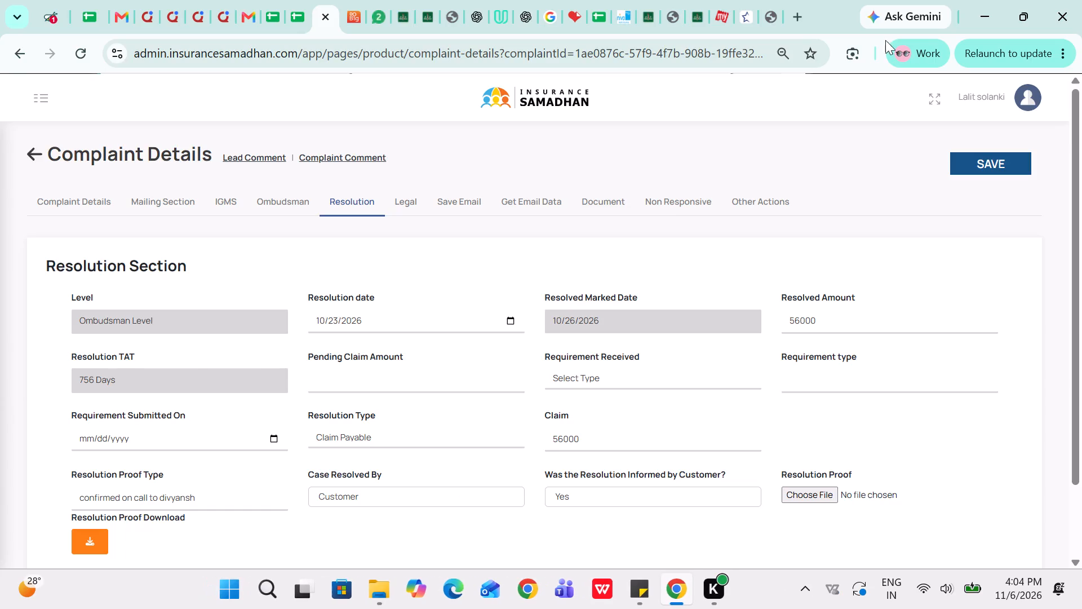
Check the vendor details in the Complaint Details Form and return to the All Complaints list.
click(94, 189)
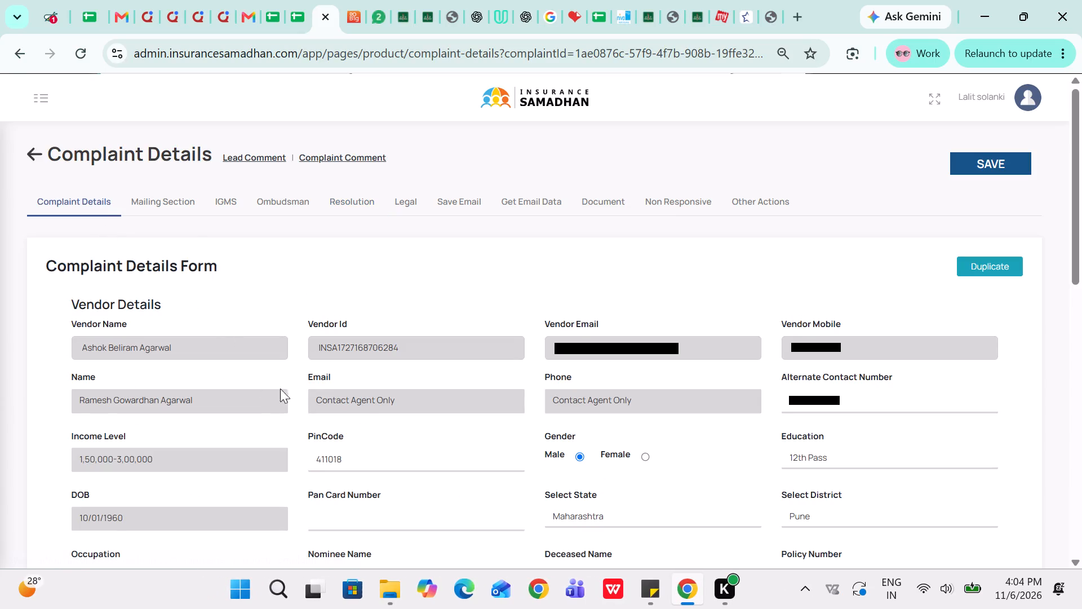
click(32, 152)
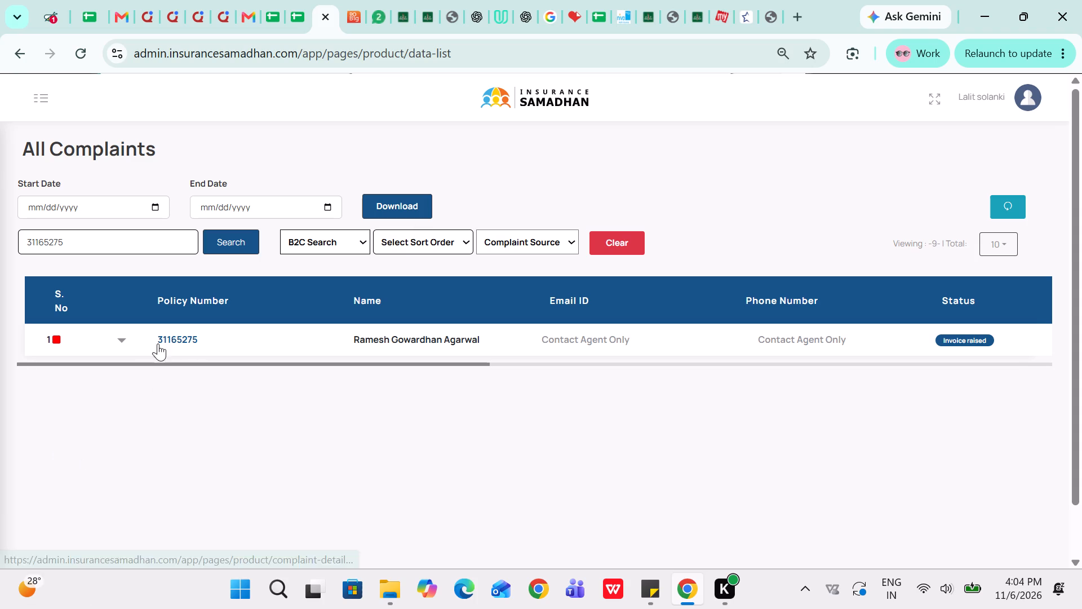
Select the complaint's row text from the policy number across to the hearing date.
drag(148, 340, 263, 366)
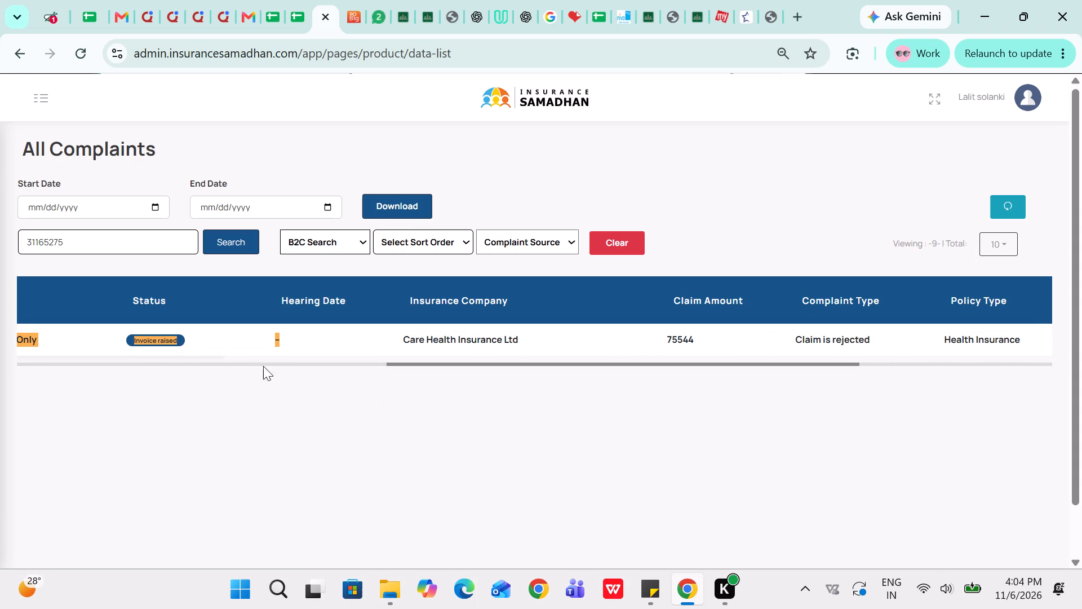
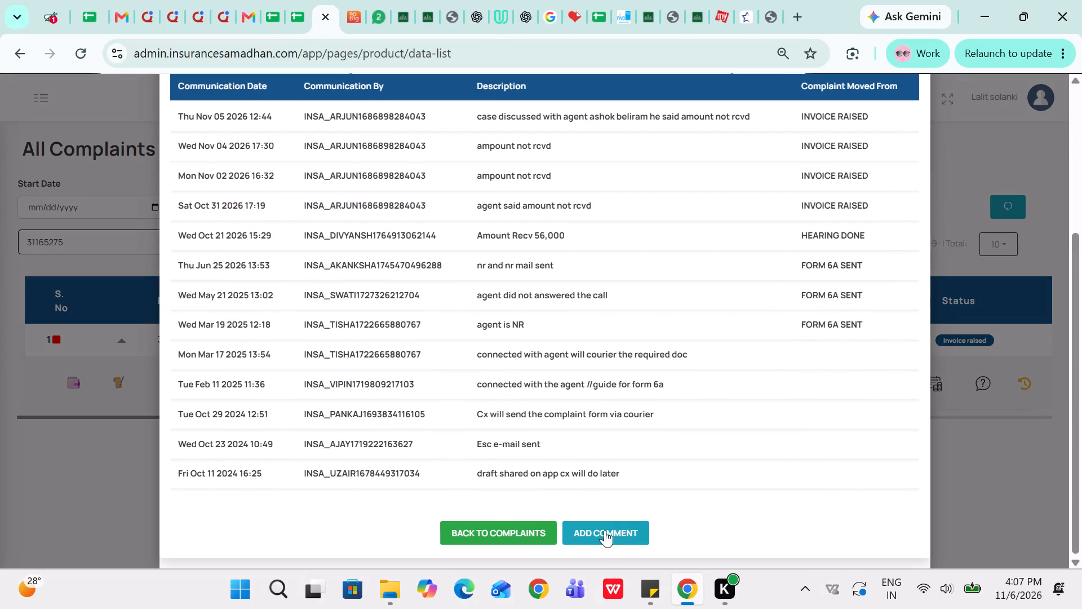
Enter a new Communication Log comment reading "Award rejected // details shared with", followed by the colleague's first name.
click(607, 535)
click(582, 339)
click(589, 361)
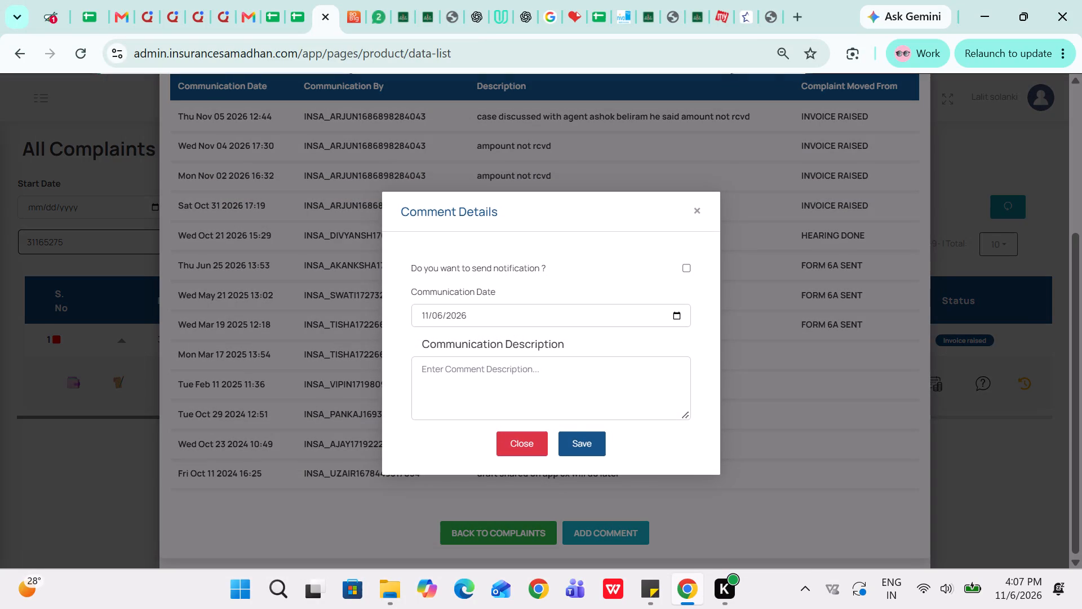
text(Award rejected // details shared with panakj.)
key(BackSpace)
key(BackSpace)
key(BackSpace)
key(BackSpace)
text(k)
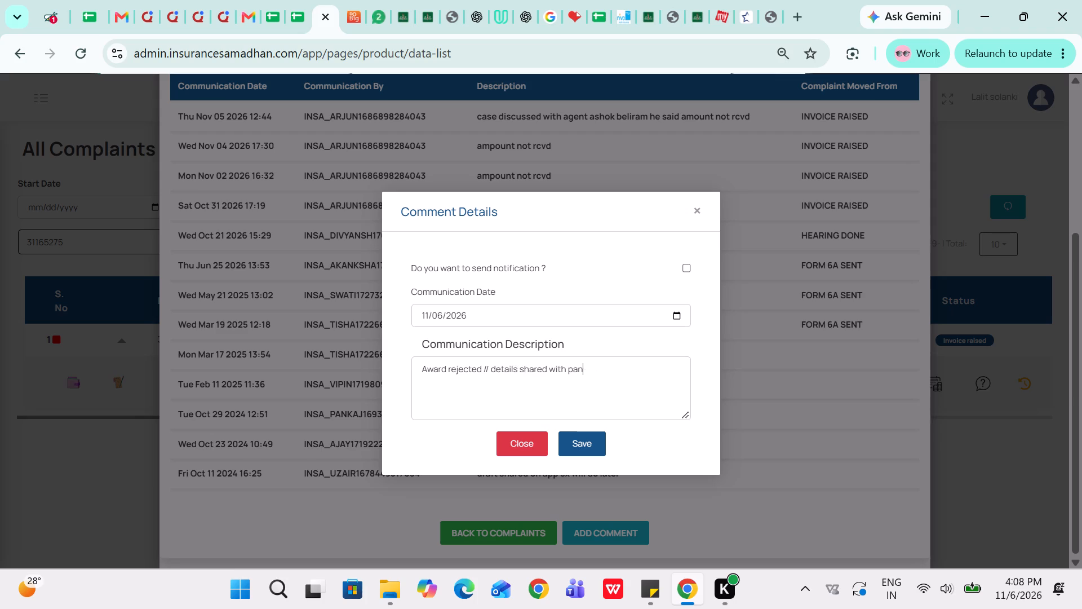
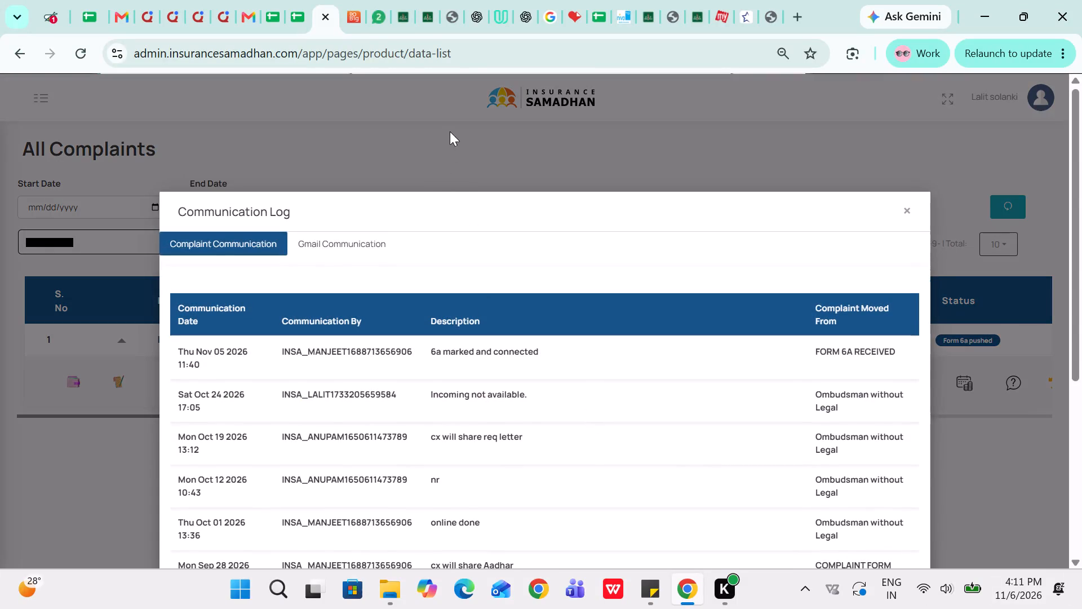
Copy the complainant's phone number from the All Complaints list and call it from the Smartflo dialer.
click(758, 341)
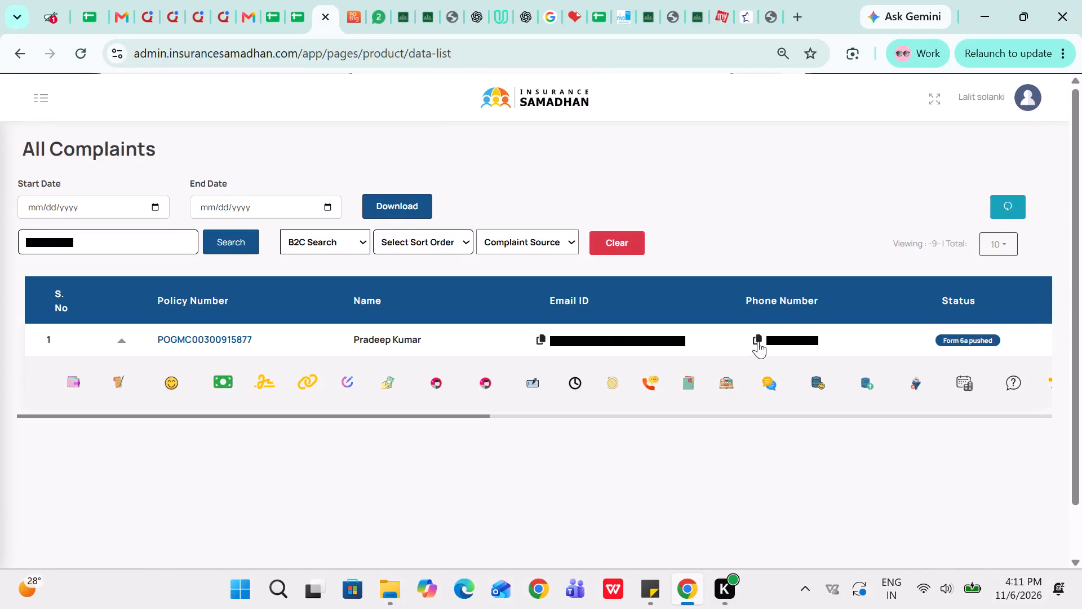
click(356, 0)
double_click(500, 186)
key(ctrl+v)
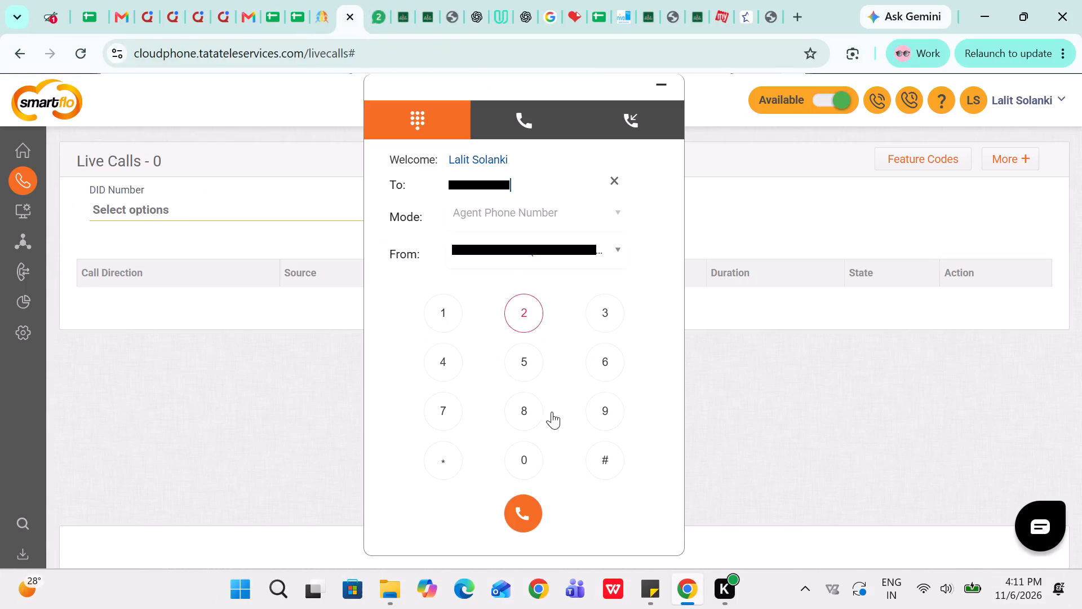
click(530, 502)
click(838, 435)
click(1038, 145)
click(1027, 153)
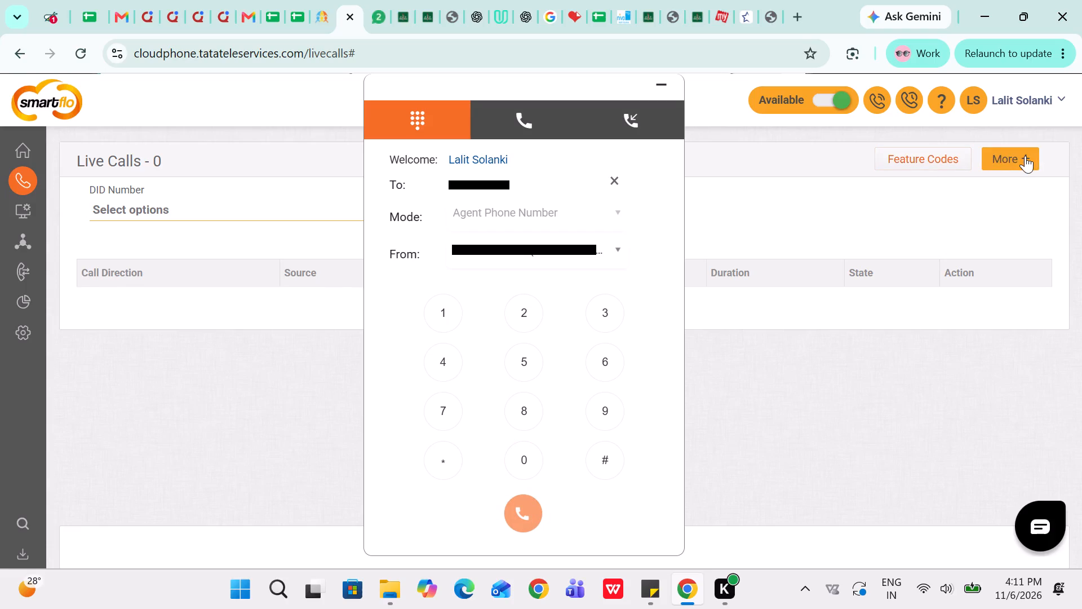
click(1025, 156)
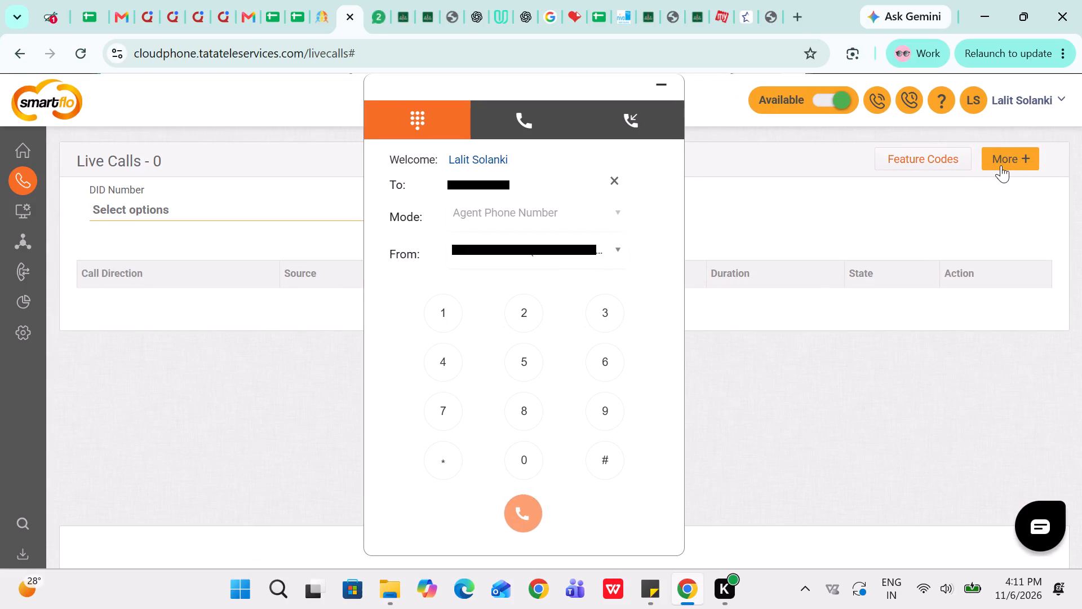
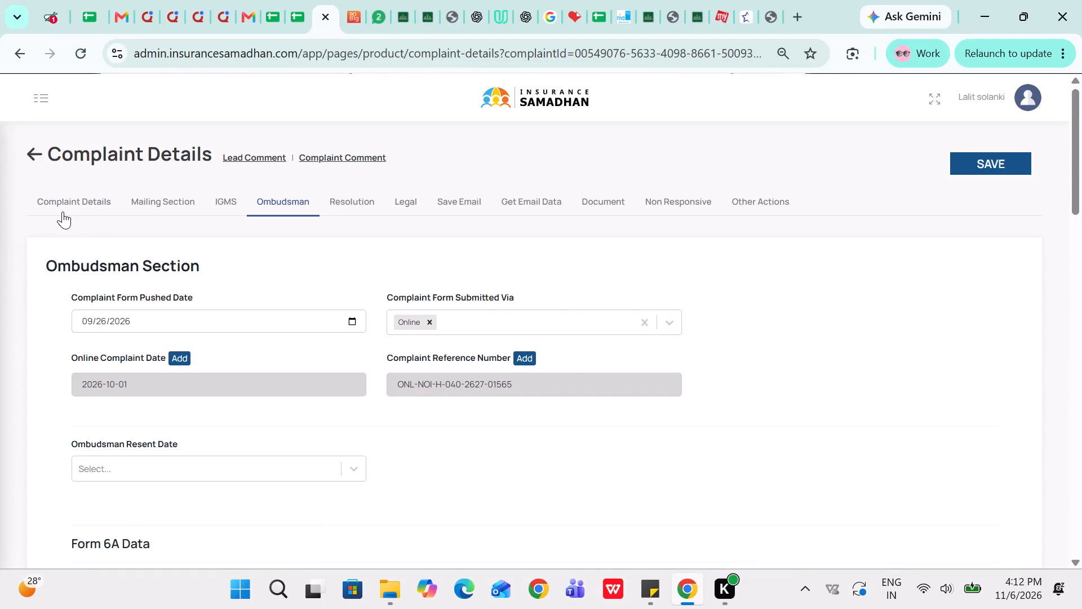
Return to the Complaint Details form and select the complainant's email address.
click(60, 205)
drag(532, 399, 249, 399)
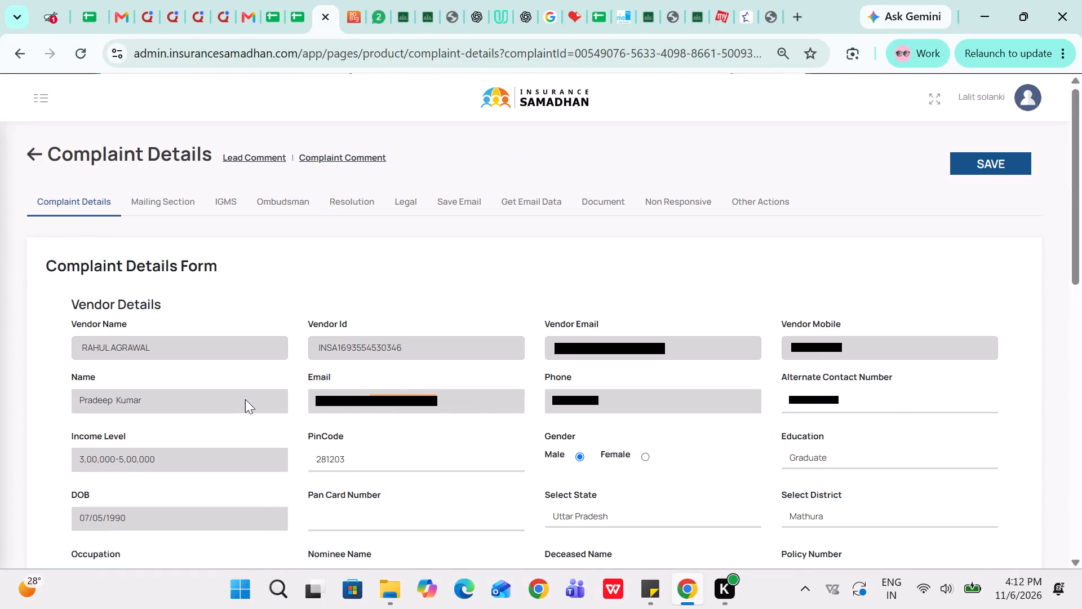
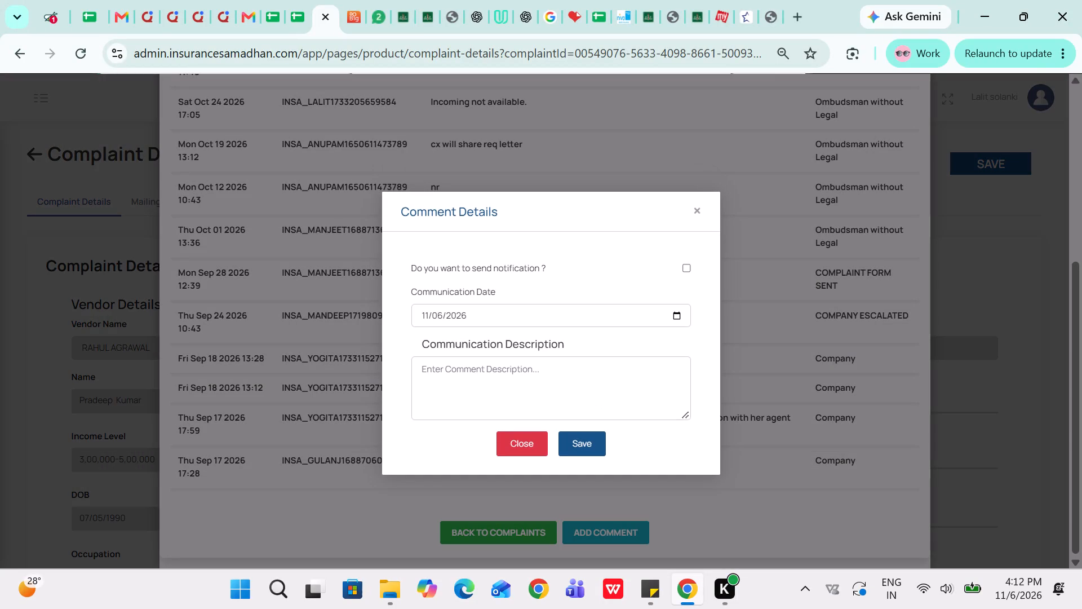
Enter a "6a reminder" note as the communication description of the new comment dated 11/06/2026 on this complaint.
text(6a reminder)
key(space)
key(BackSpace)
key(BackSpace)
Reword the new comment's description with the note "Cx will do mail" and save the comment on the complaint.
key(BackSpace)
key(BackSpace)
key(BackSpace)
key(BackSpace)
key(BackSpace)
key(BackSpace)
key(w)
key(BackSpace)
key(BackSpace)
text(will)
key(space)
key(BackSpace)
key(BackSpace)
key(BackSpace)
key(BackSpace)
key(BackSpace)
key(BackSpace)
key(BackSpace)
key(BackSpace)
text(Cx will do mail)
click(588, 447)
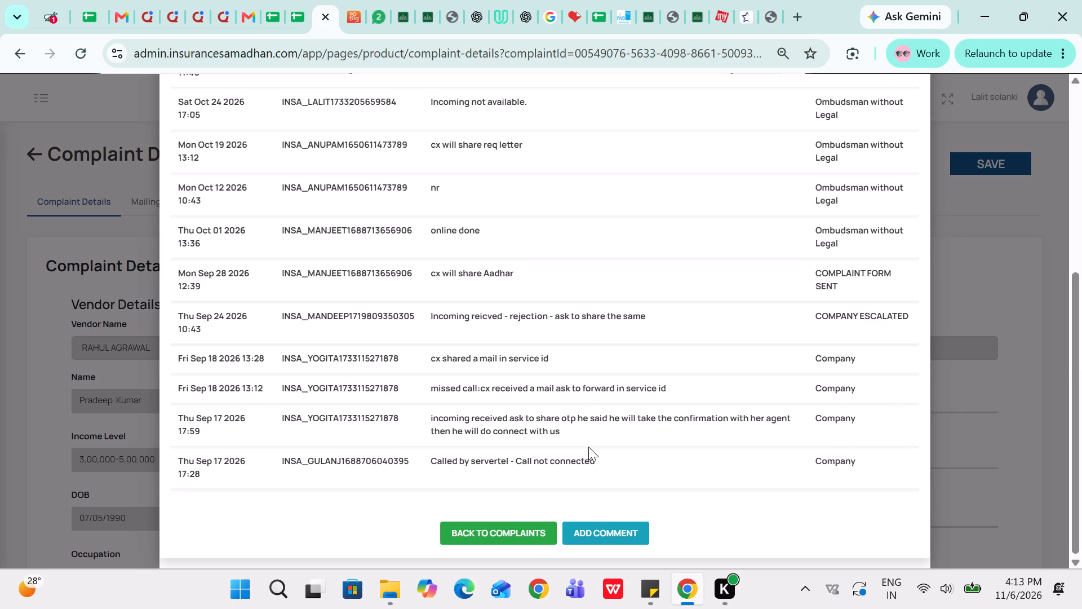
scroll(486, 321, up, 2)
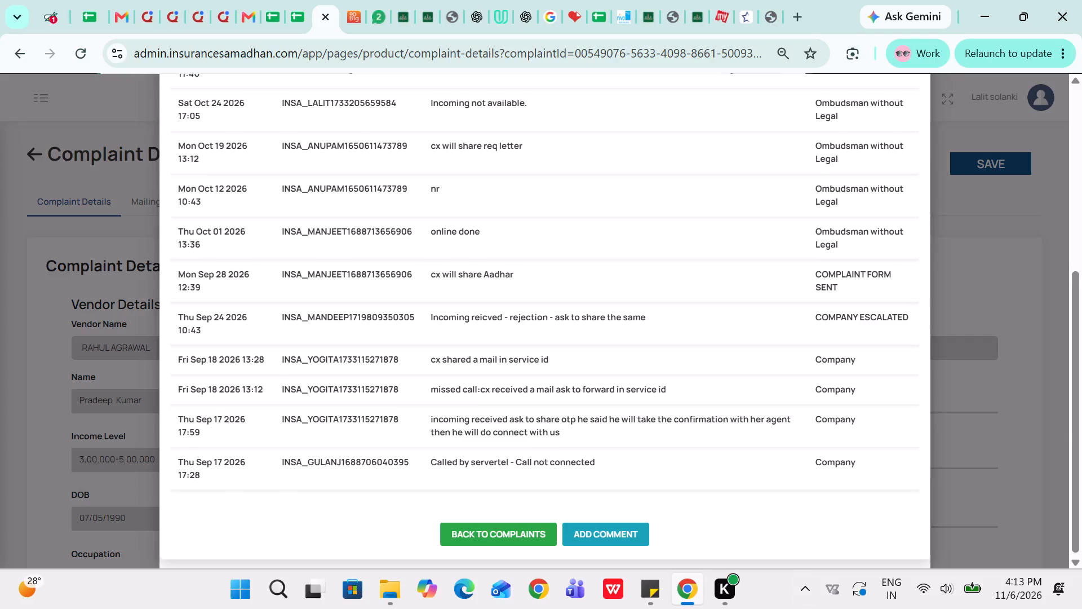
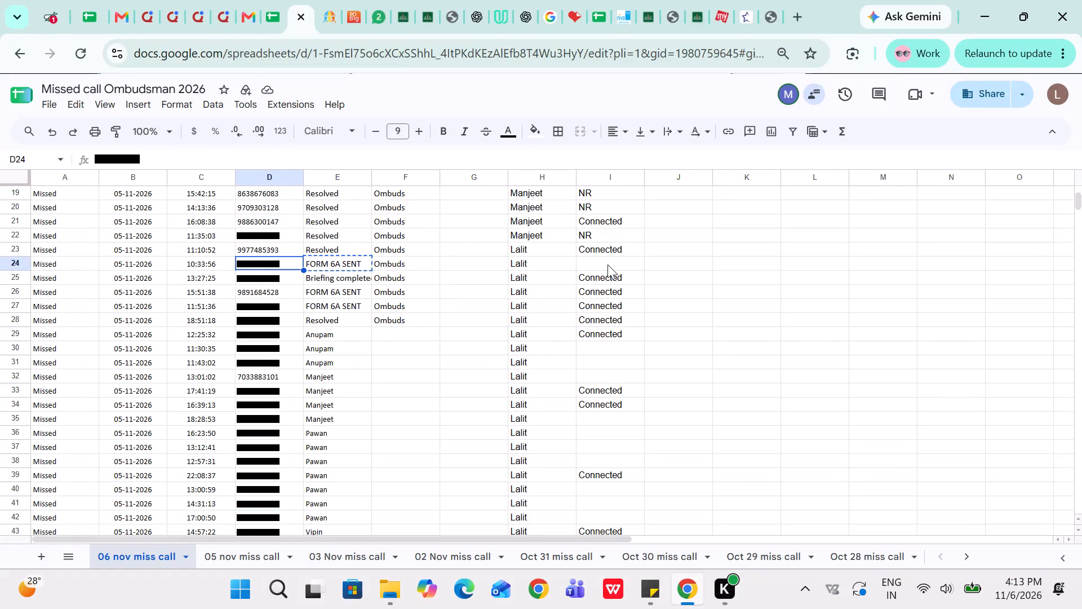
Switch to the All Complaints portal and search for the phone number copied from row 24 of the missed call sheet.
click(334, 0)
drag(101, 237, 0, 277)
key(ctrl+v)
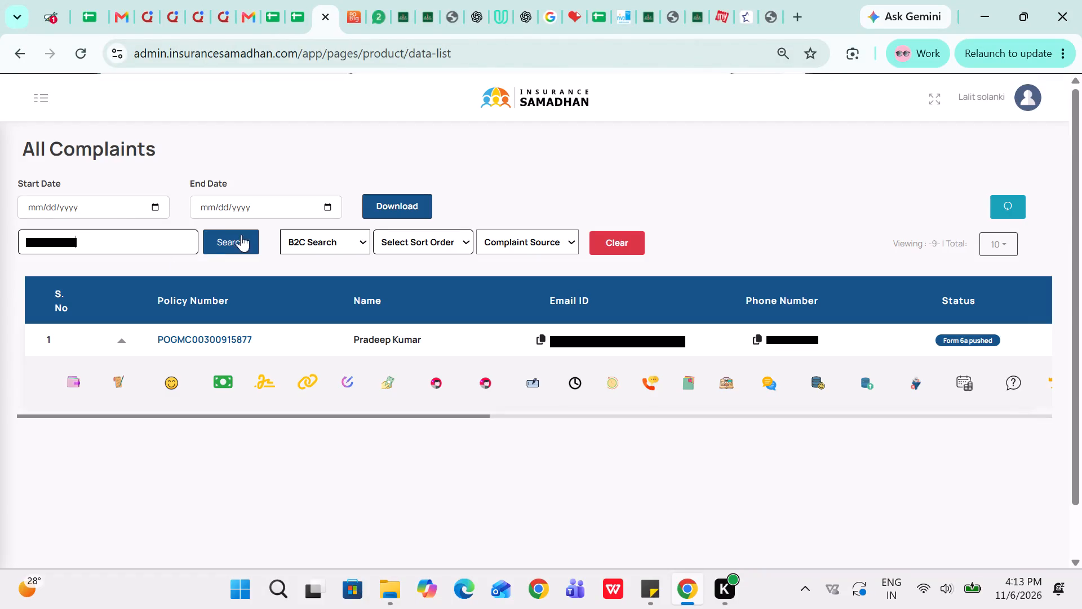
click(268, 228)
click(232, 241)
click(601, 505)
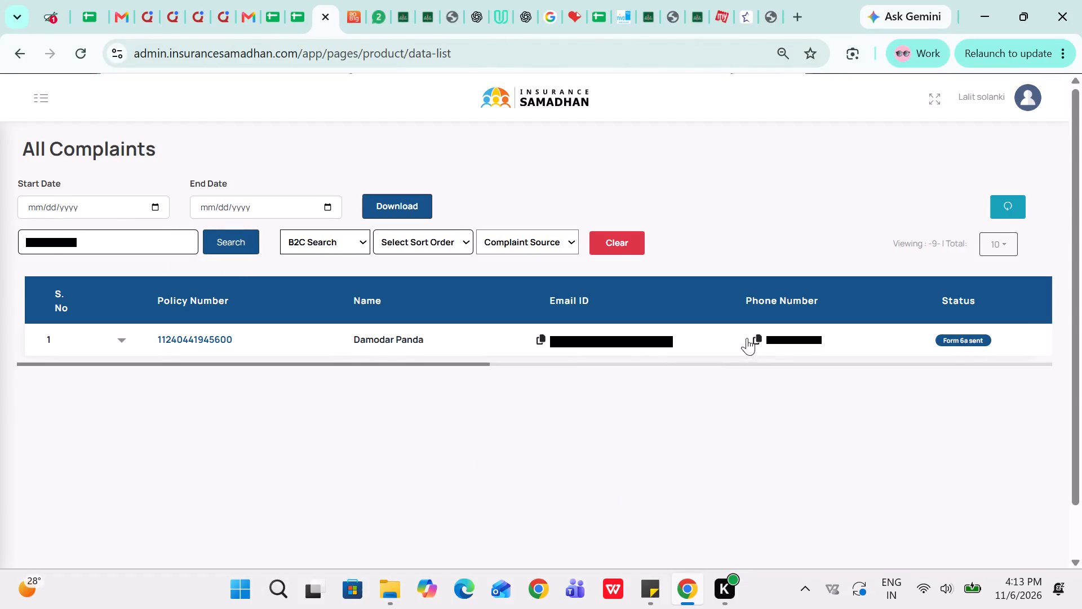
Copy the complainant's phone number from the search result and place a call to it from the Smartflo dialer.
click(756, 340)
click(332, 0)
click(343, 0)
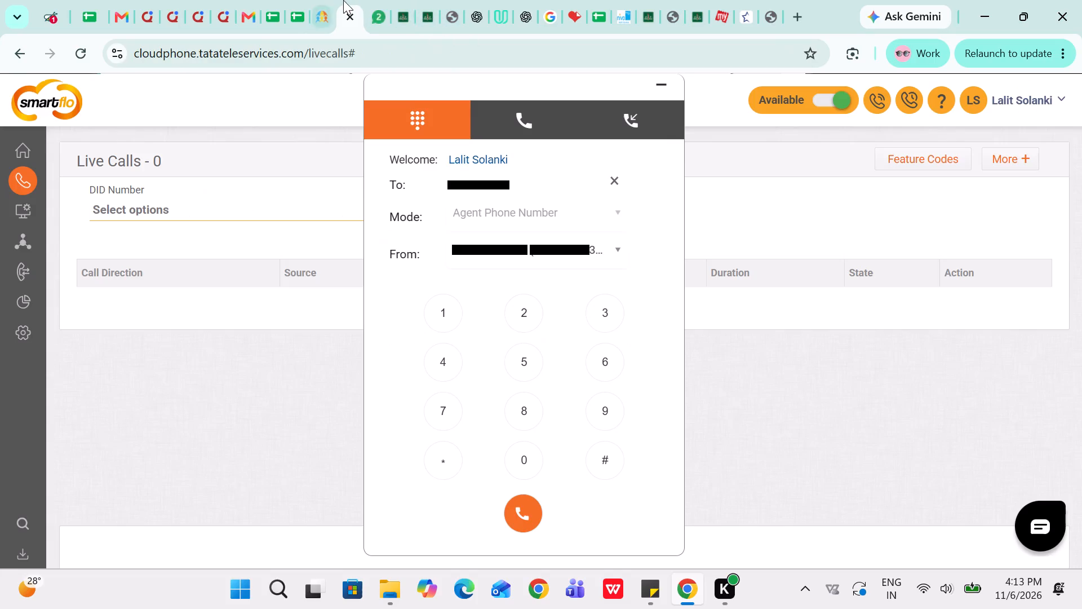
double_click(490, 183)
key(ctrl+v)
click(521, 506)
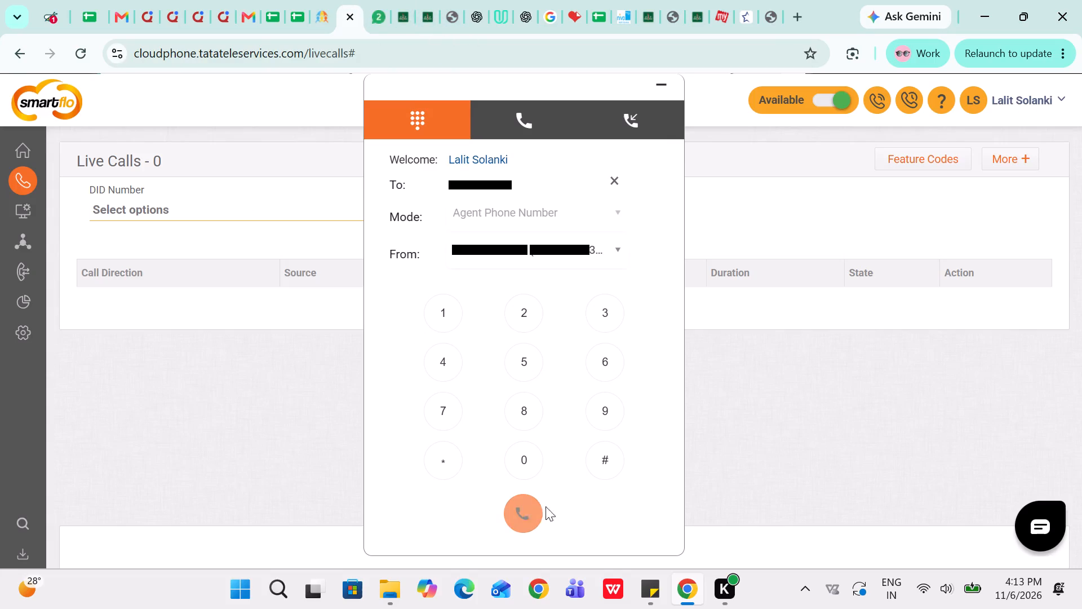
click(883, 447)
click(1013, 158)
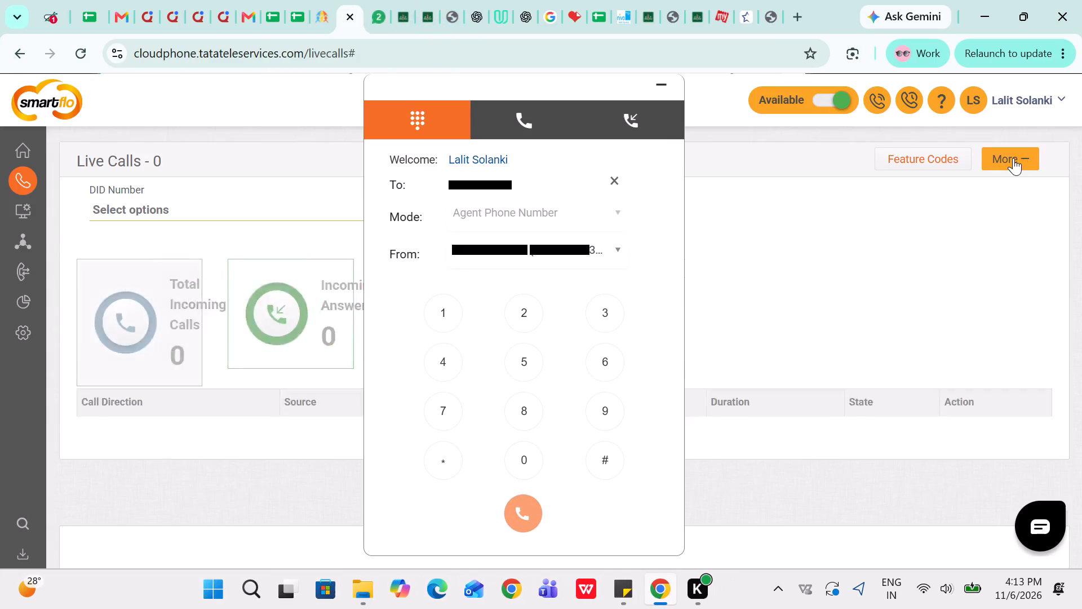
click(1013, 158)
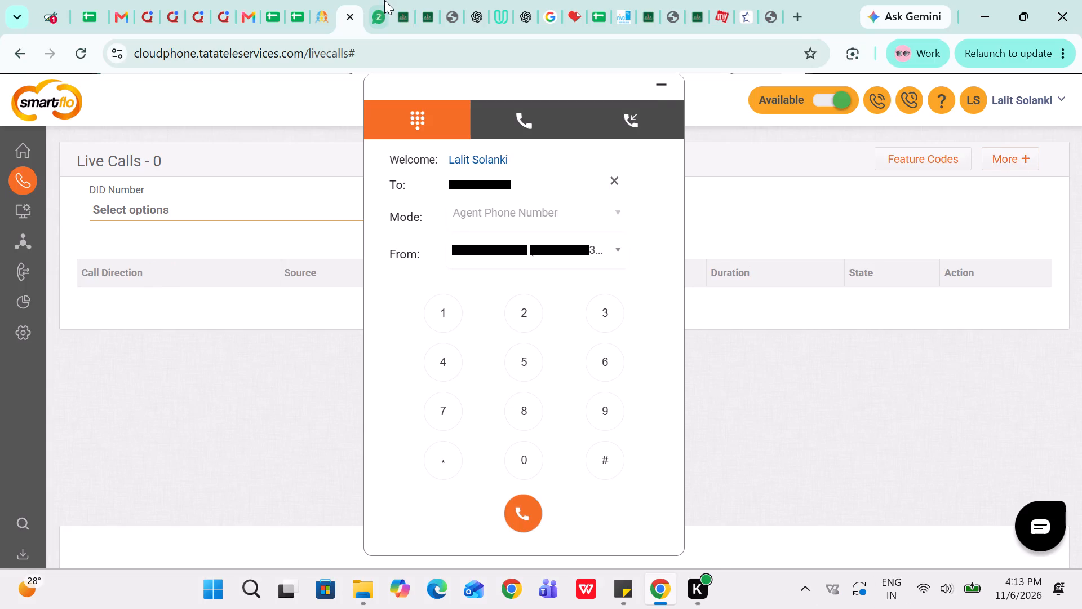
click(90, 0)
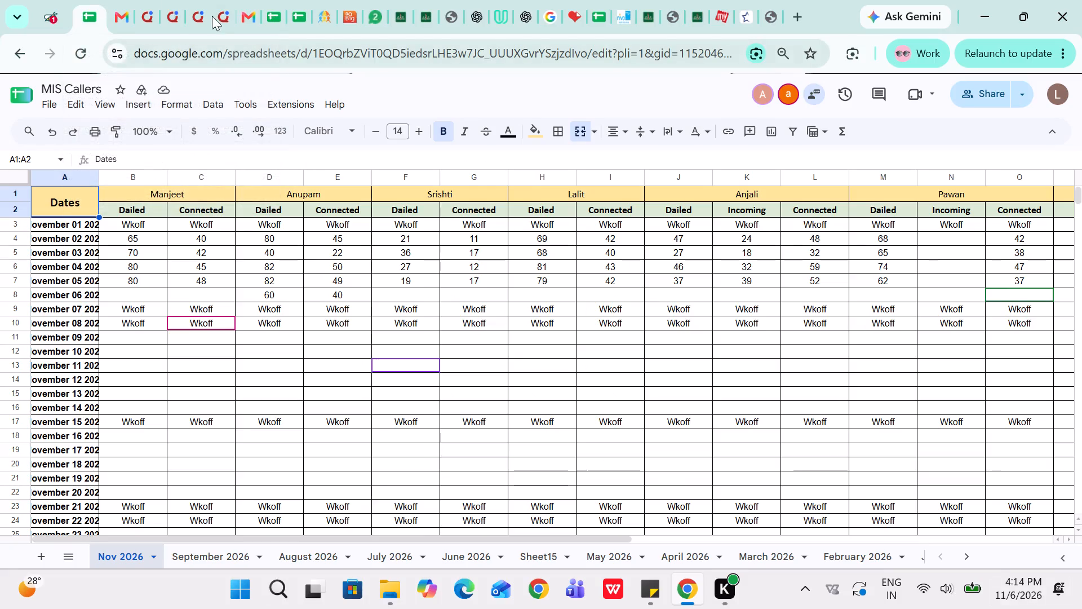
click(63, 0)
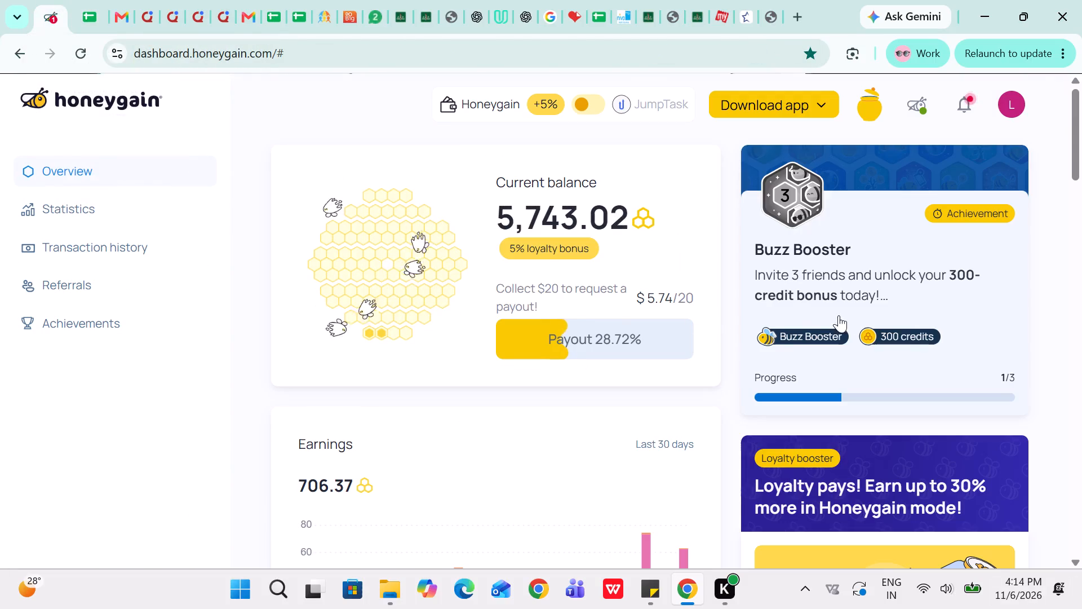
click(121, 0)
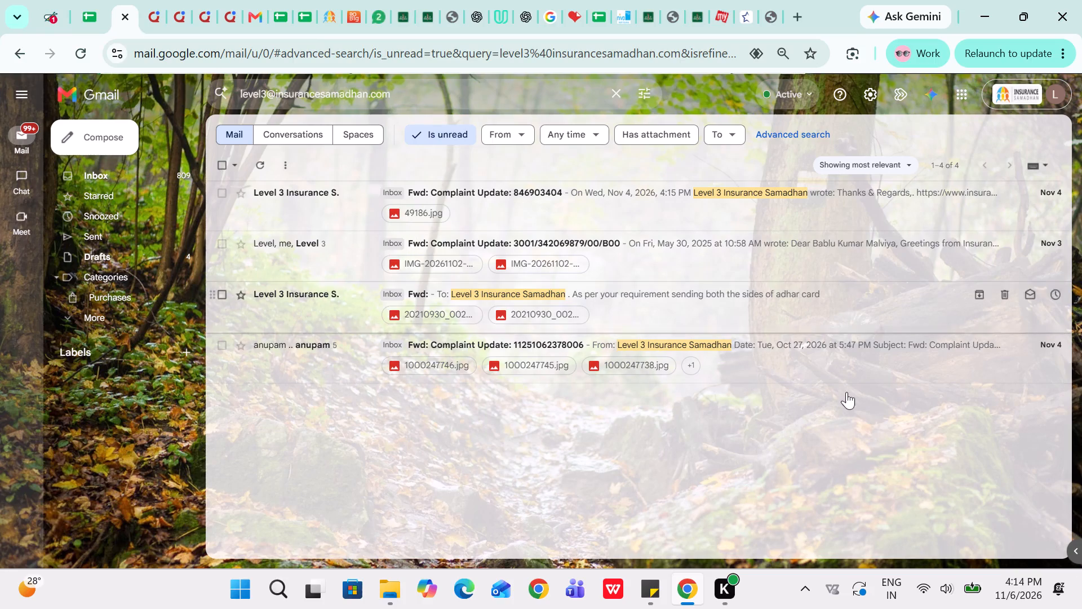
Return to the All Complaints portal and review the found complaint's dated status history down to its latest entry, closing it when done.
click(333, 0)
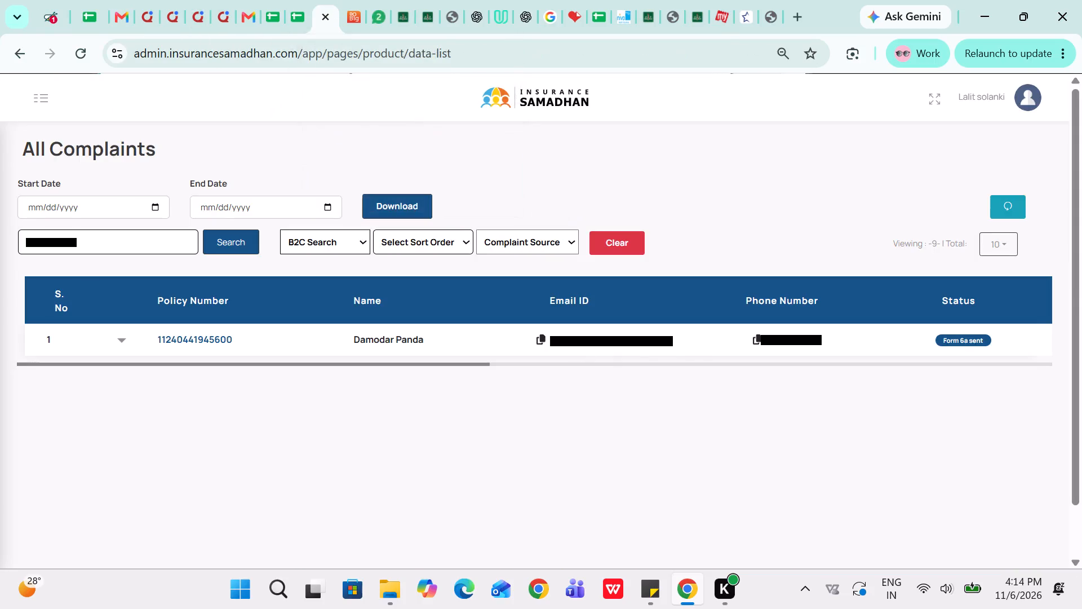
click(637, 454)
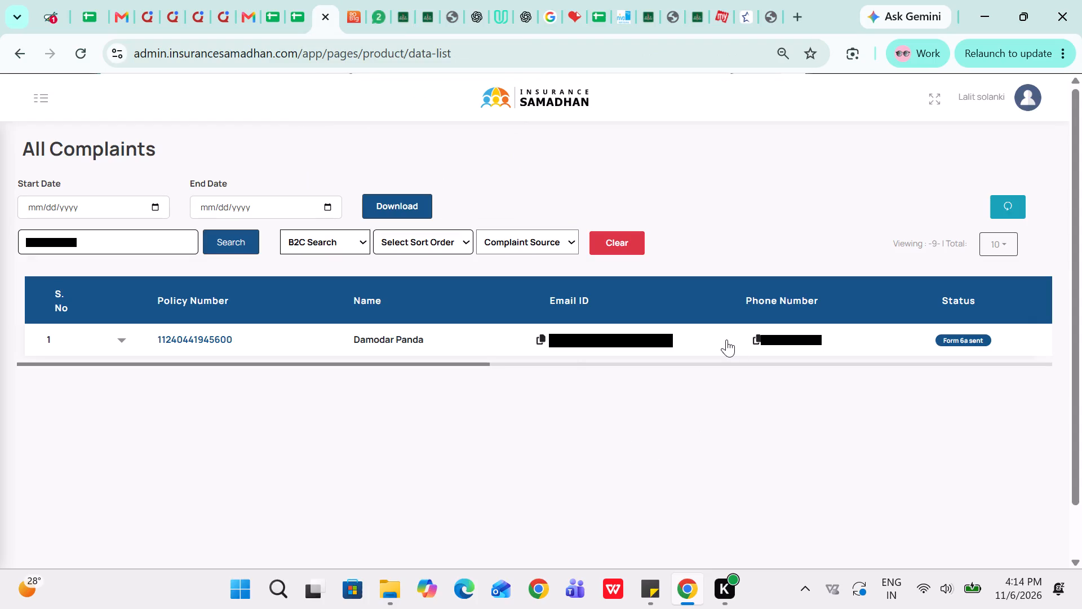
click(726, 339)
click(606, 383)
scroll(614, 383, down, 6)
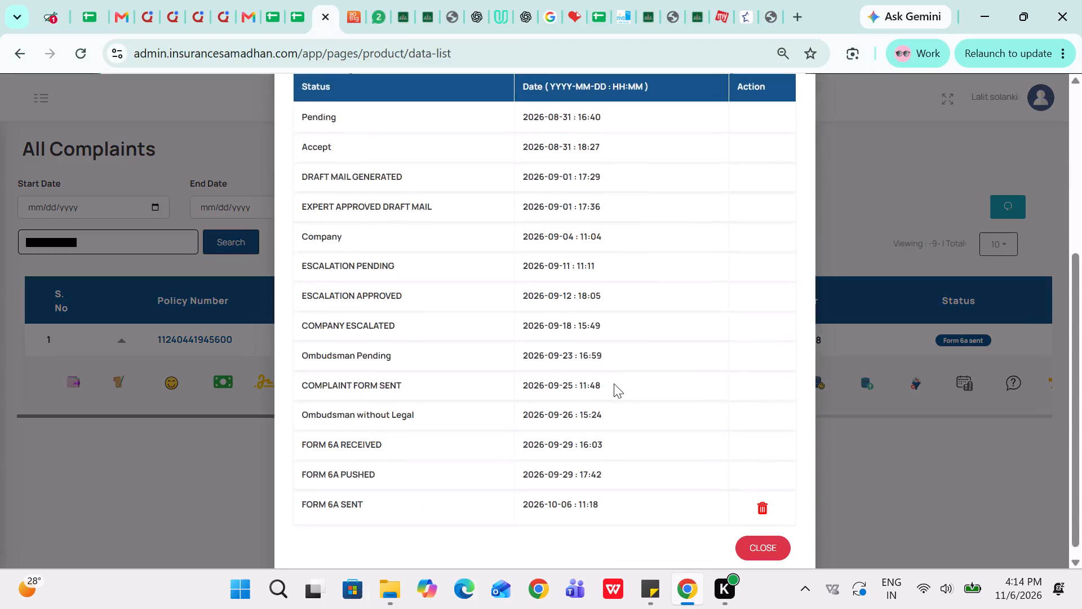
scroll(614, 383, down, 3)
click(909, 429)
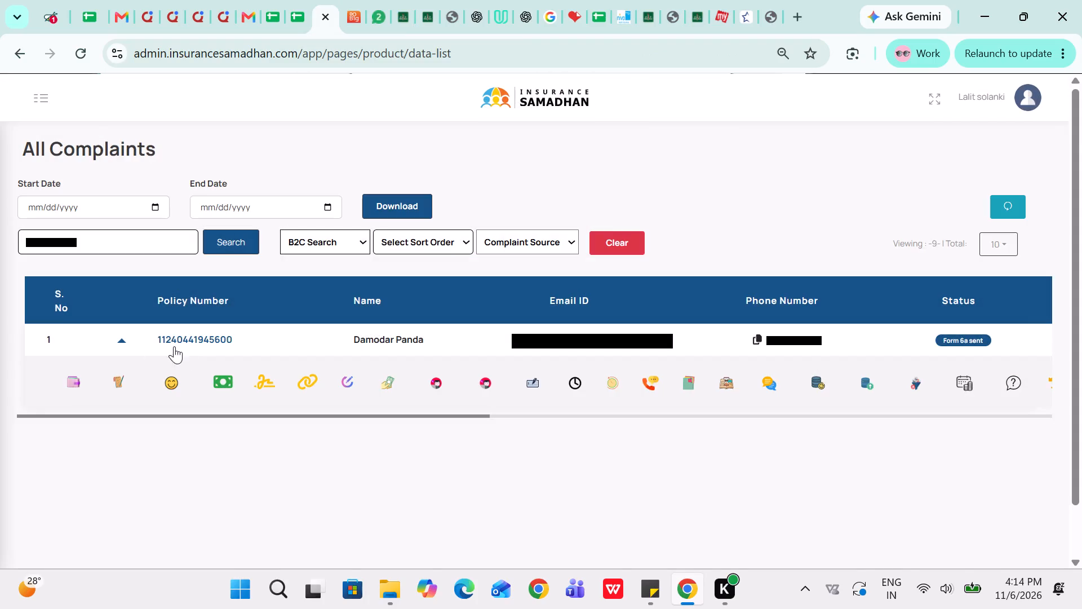
Open the complaint's details and examine the Form 6A Data section, highlighting the Form 6A Courier Date.
click(181, 346)
click(202, 339)
click(294, 198)
scroll(606, 341, down, 3)
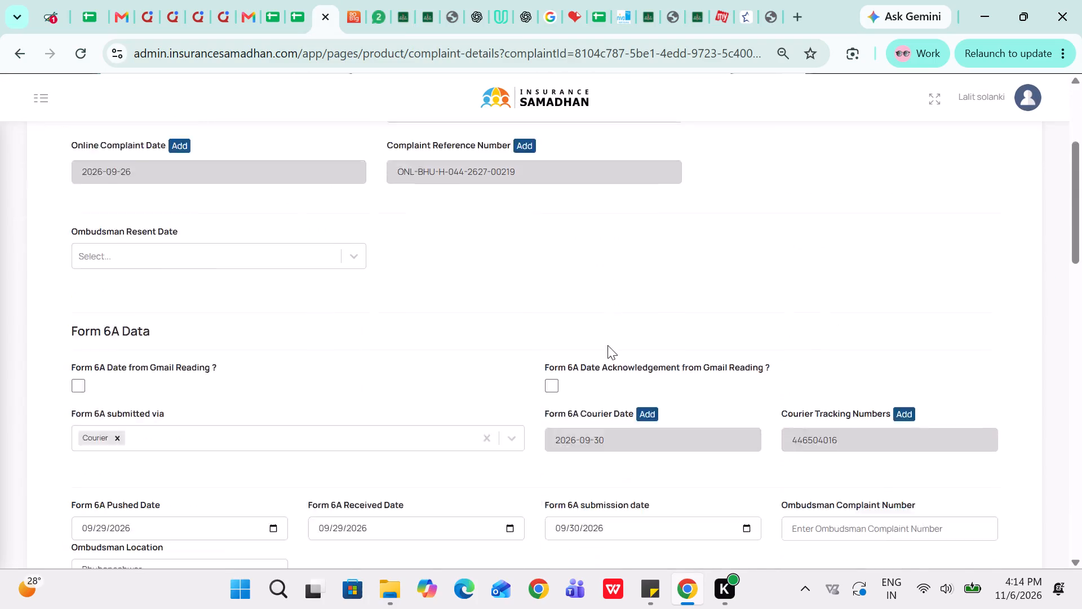
drag(624, 400, 467, 395)
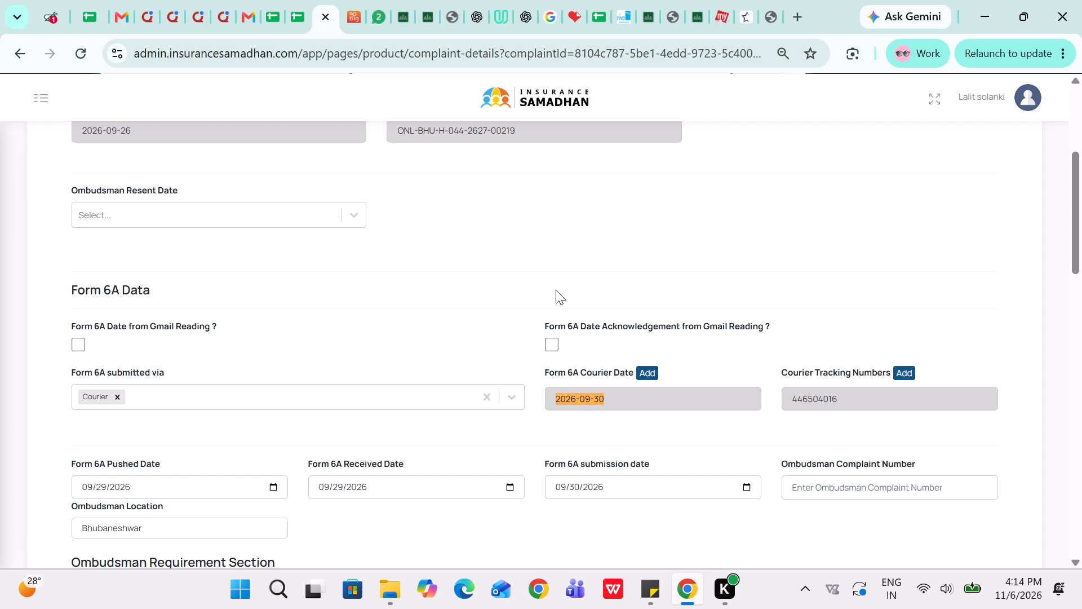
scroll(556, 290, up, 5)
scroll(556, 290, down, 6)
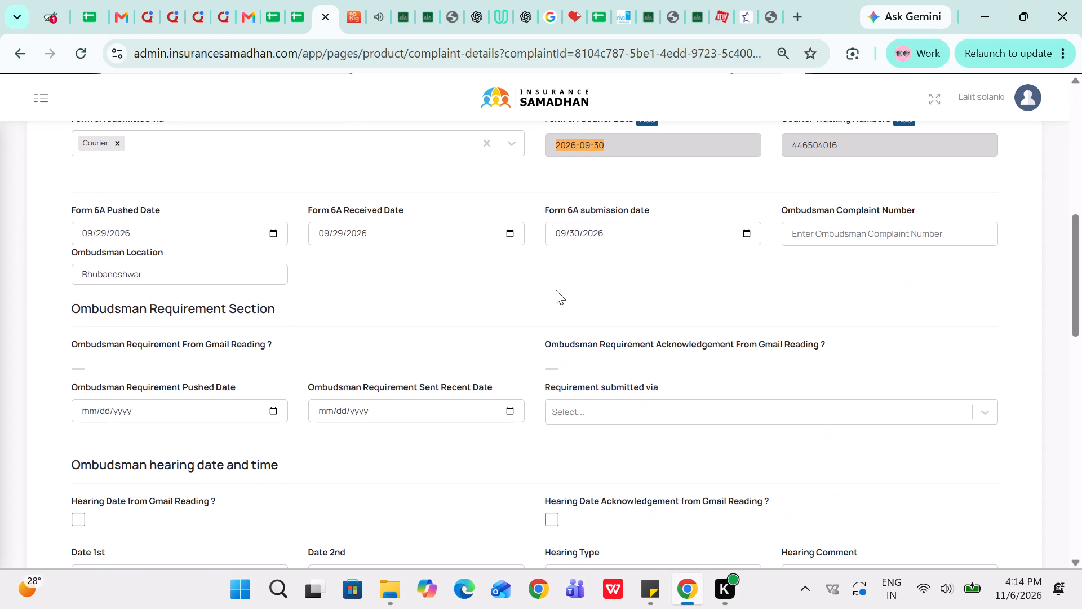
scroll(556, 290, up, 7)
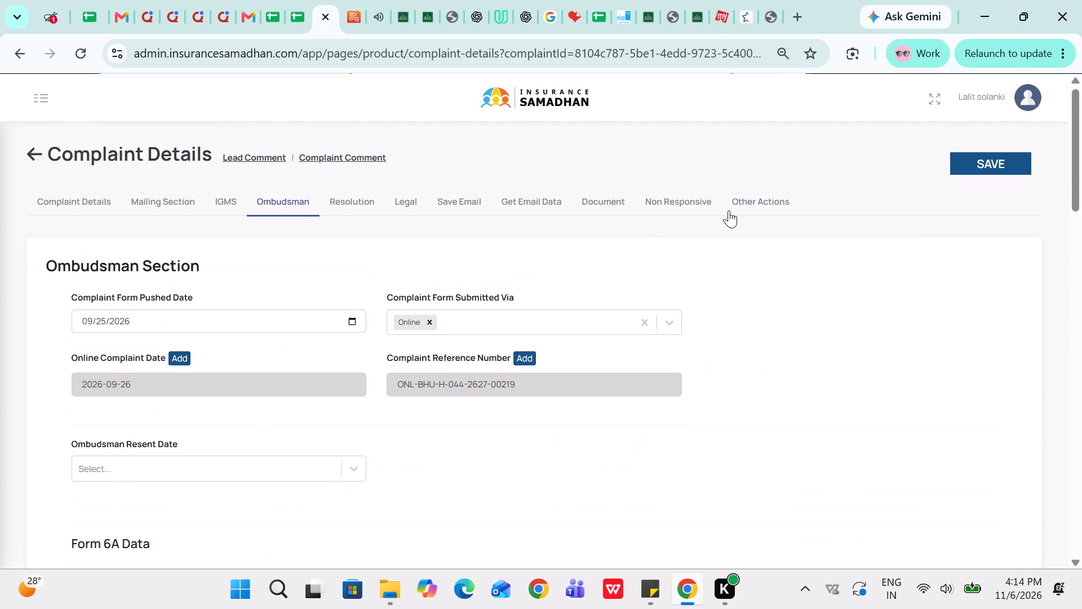
Open the complaint's Other Actions section, review the complaint comments in the Communication Log, and close the log.
click(755, 202)
click(343, 160)
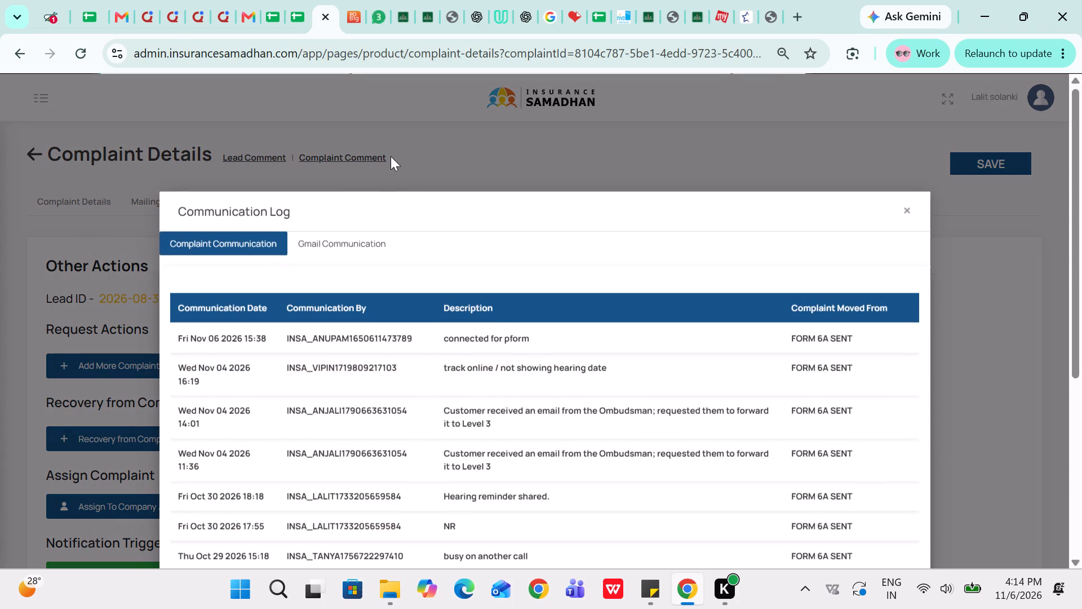
click(487, 181)
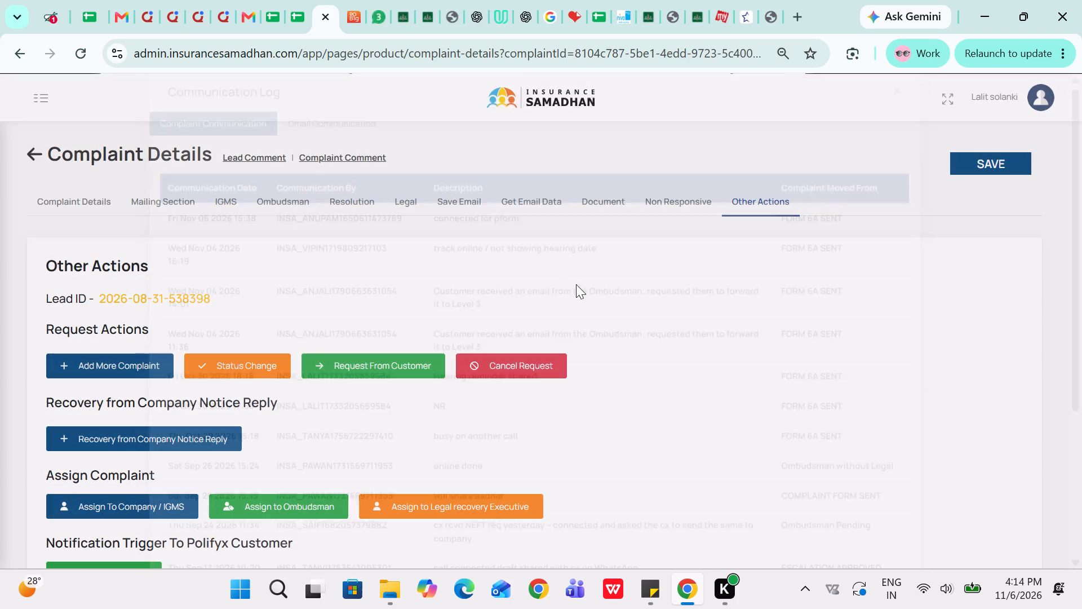
click(357, 158)
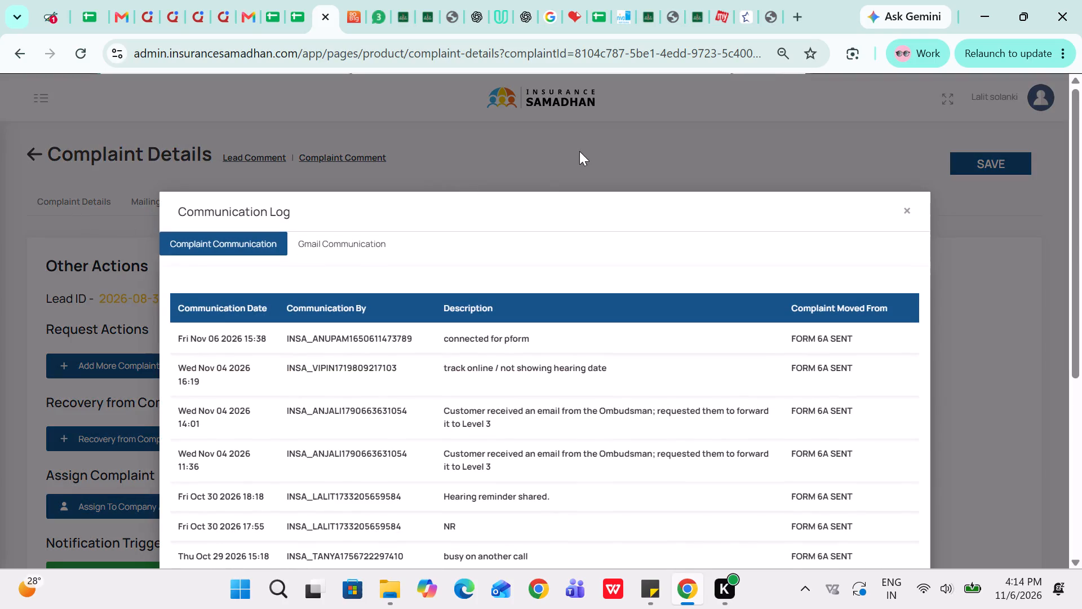
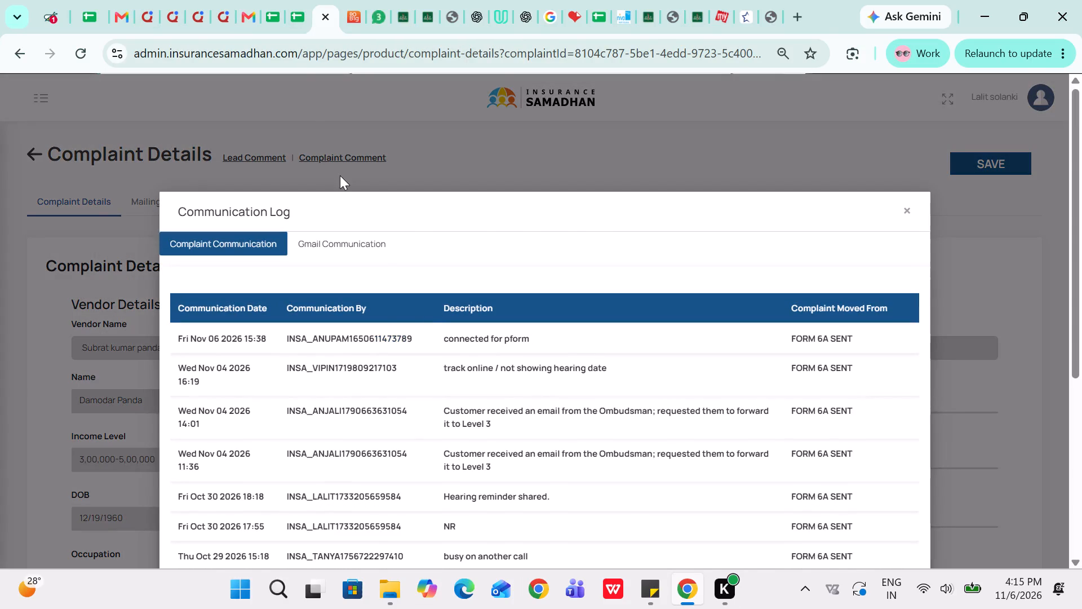
Return to the Missed call Ombudsman 2026 spreadsheet and move along row 24 from the phone number toward the call outcome column.
click(292, 0)
key(Right)
key(Right)
key(Right)
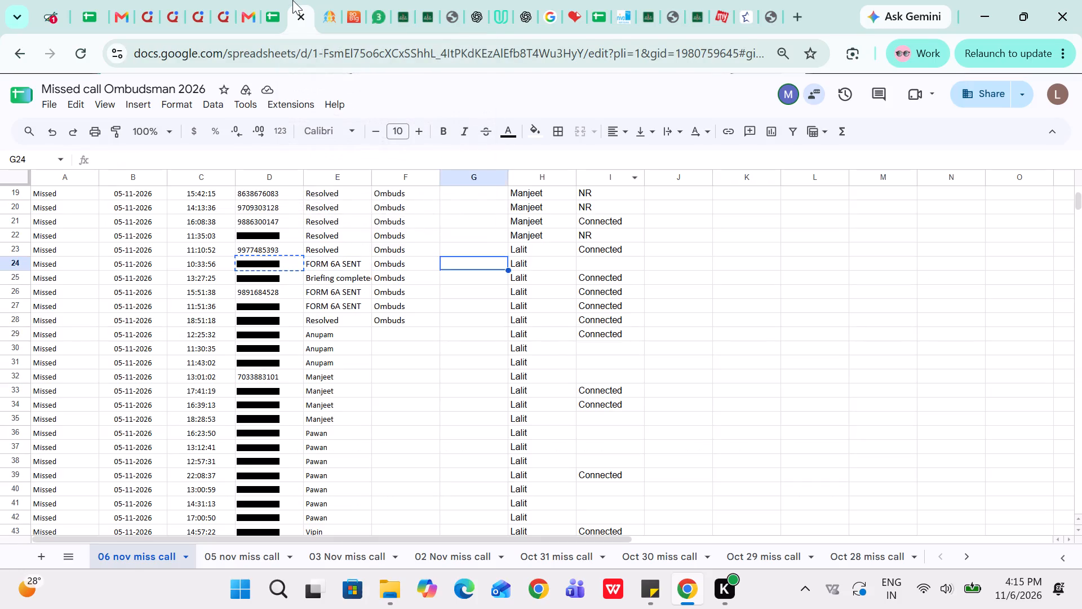
Enter the call status Connected in column I of row 24 on the 06 nov miss call sheet.
key(Right)
key(Right)
text(Connected)
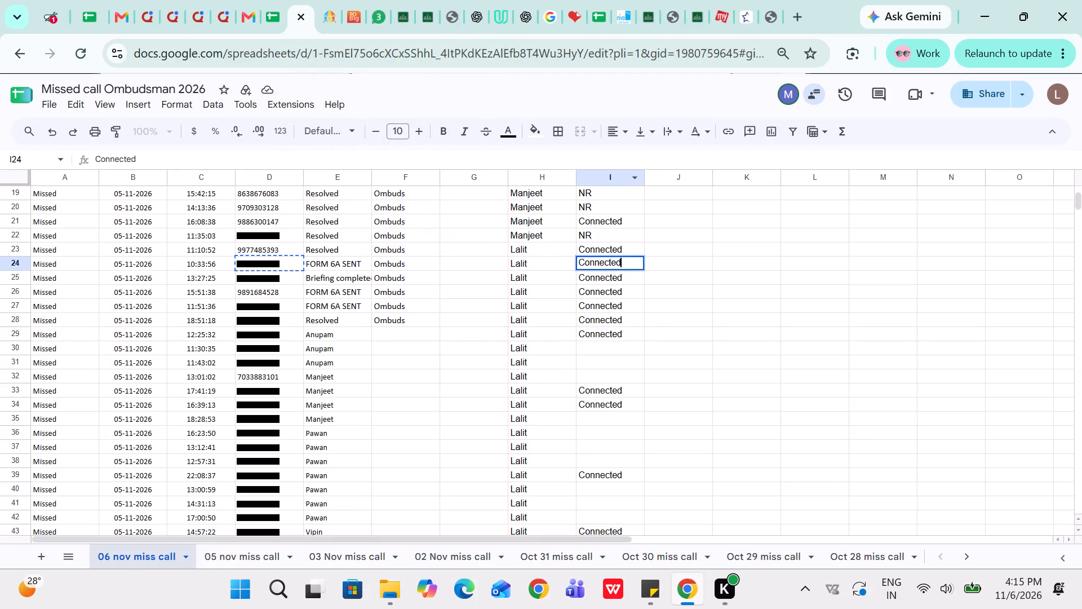
key(Return)
click(601, 348)
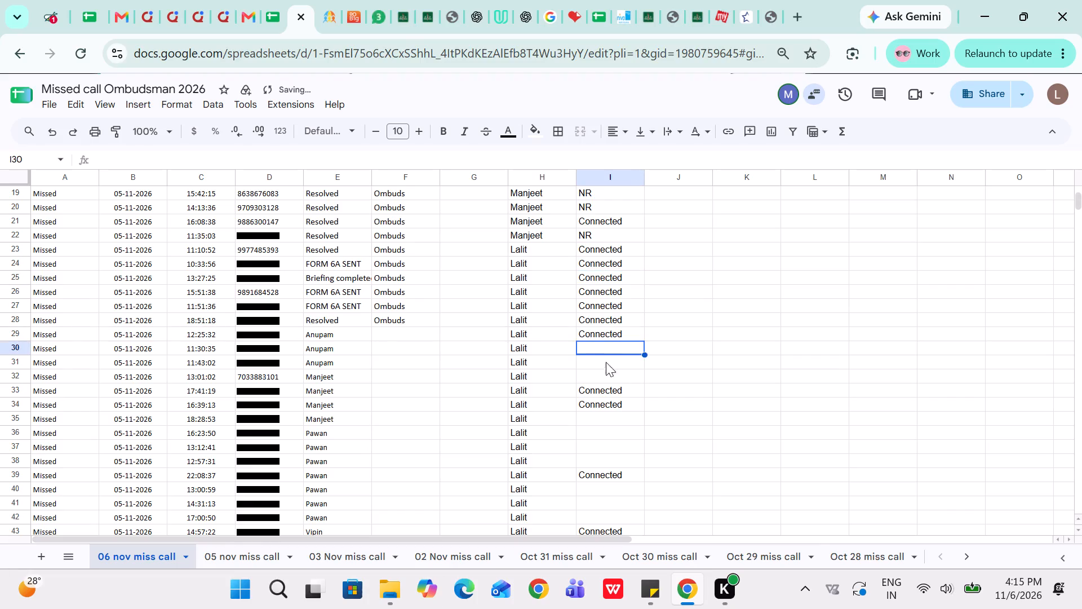
Switch to the Insurance Samadhan admin portal and view the complaint's communication log.
click(323, 0)
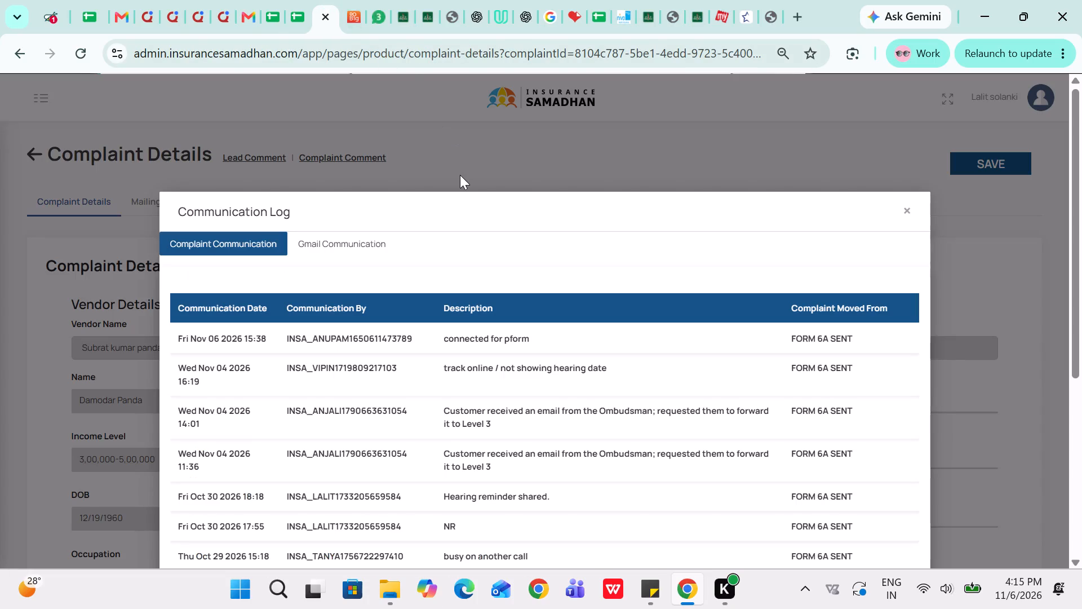
Switch to the Smartflo Live Calls page and place a call to the number already entered in the dialer.
click(345, 0)
click(524, 519)
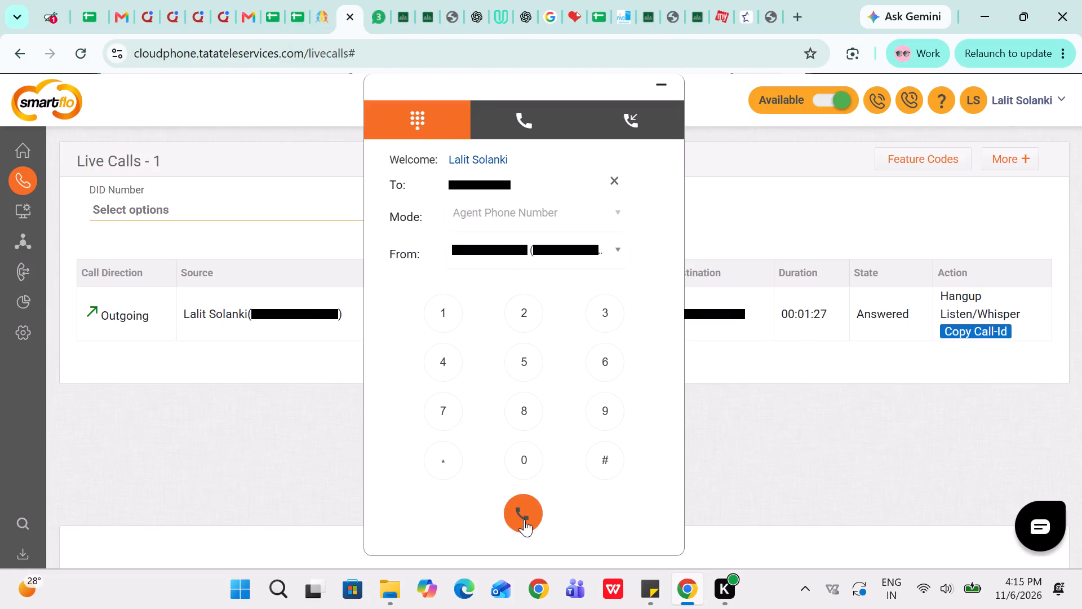
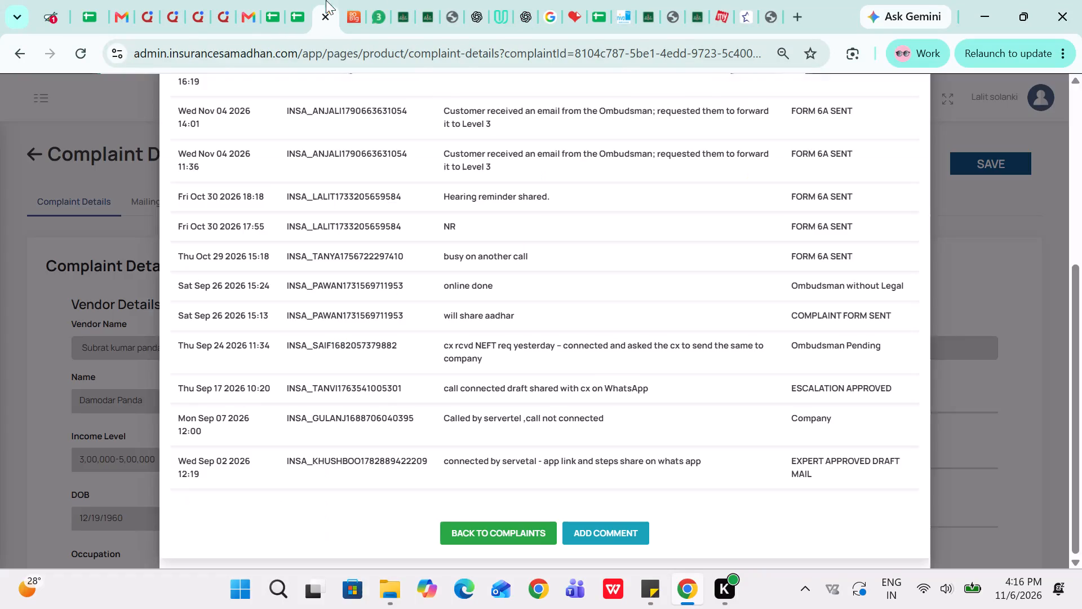
Leave the open complaint and search the All Complaints list for the next copied missed-call number.
click(23, 223)
click(32, 149)
drag(129, 231, 0, 254)
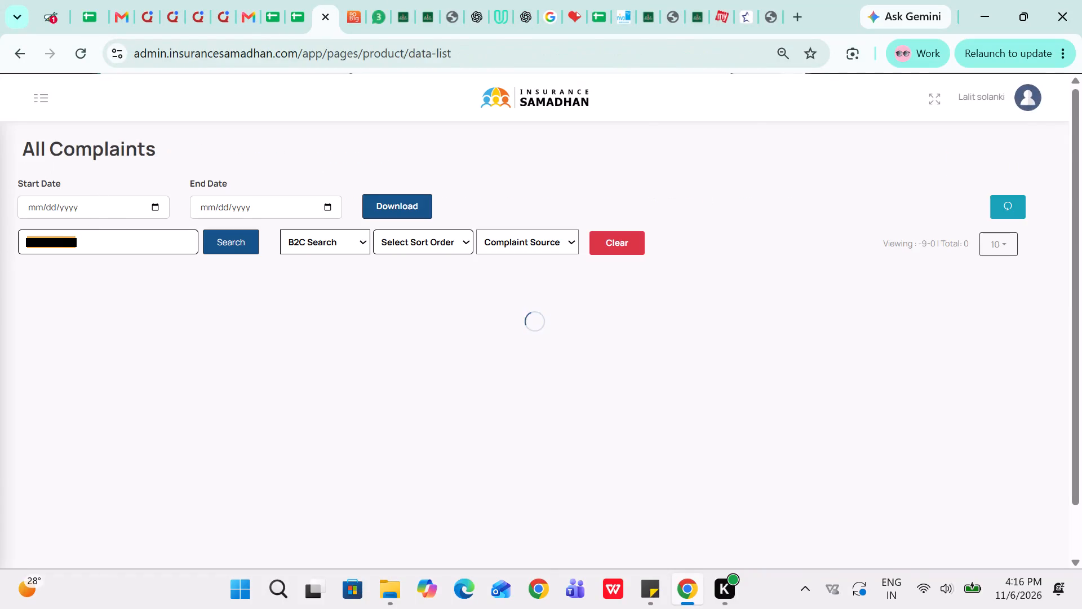
key(ctrl+v)
click(238, 244)
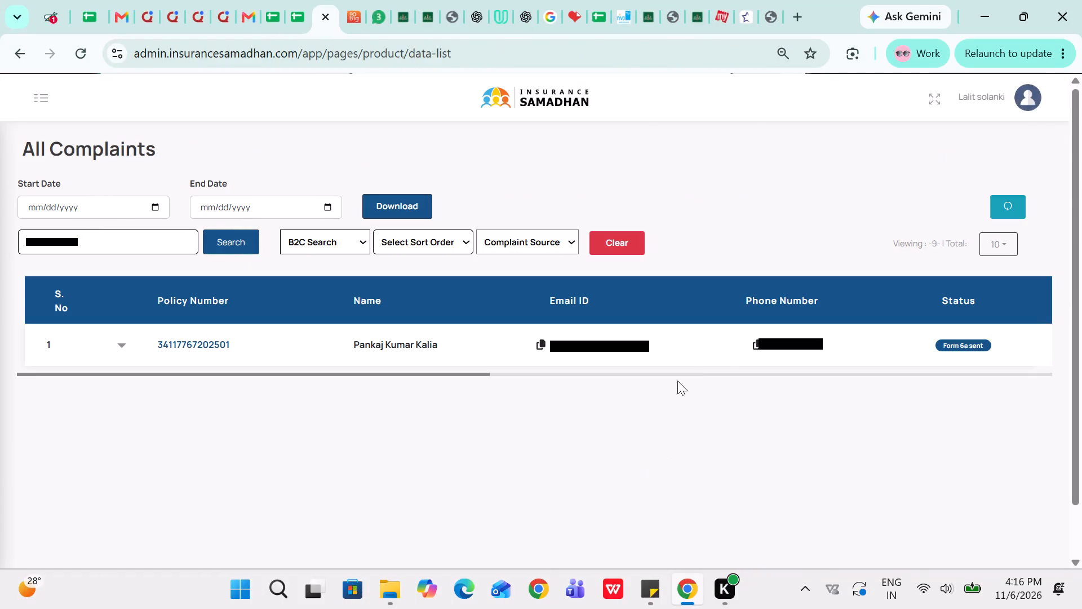
click(729, 335)
click(766, 390)
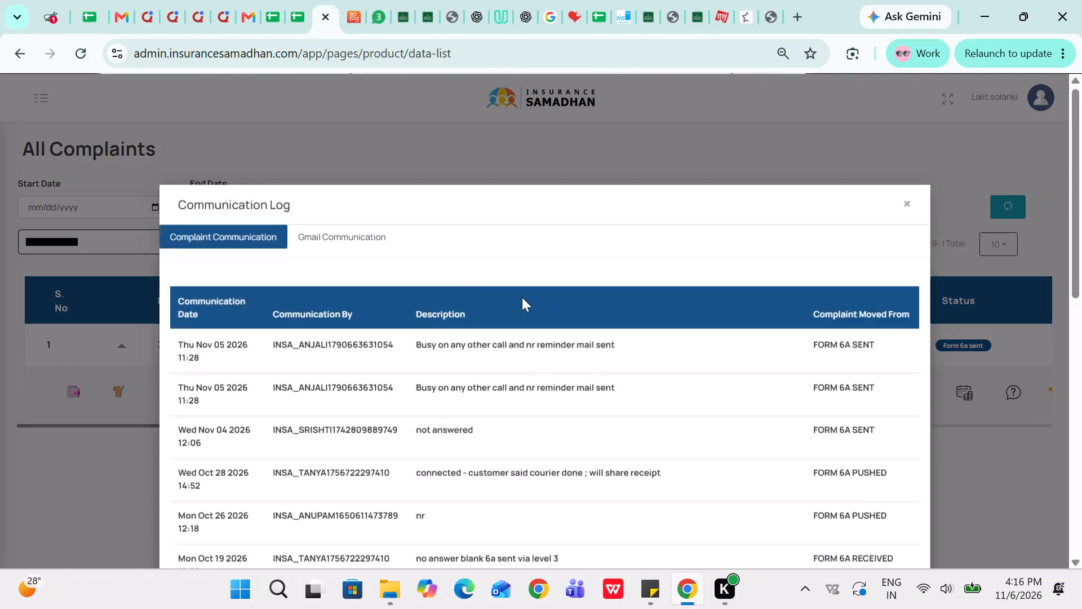
click(440, 143)
Copy the complainant's phone number from the complaint row, call it from the Smartflo dialer, and return to the complaints list.
click(759, 345)
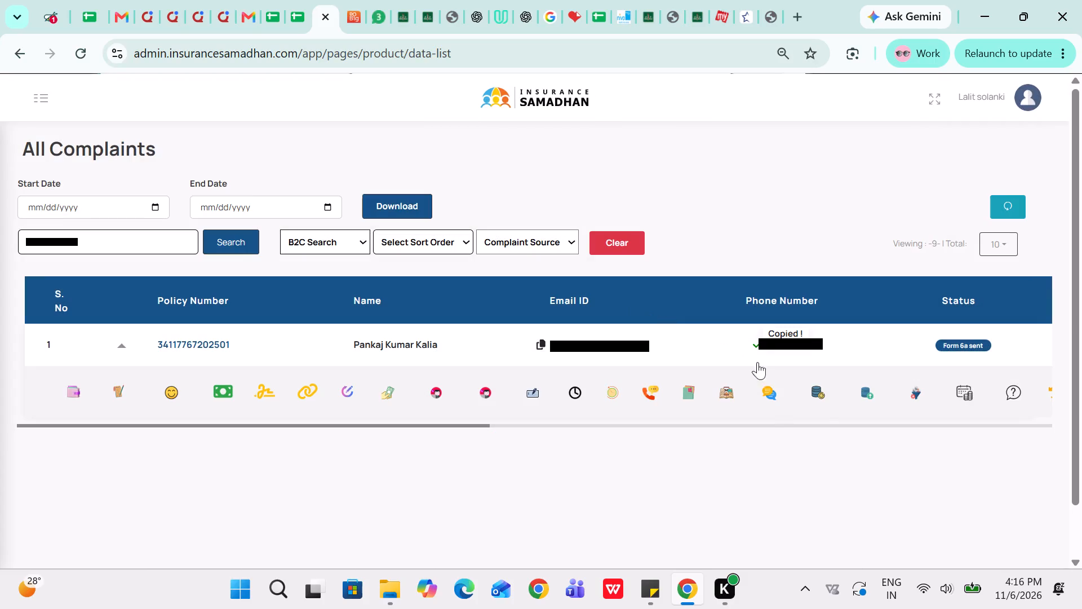
click(352, 0)
click(482, 175)
double_click(485, 184)
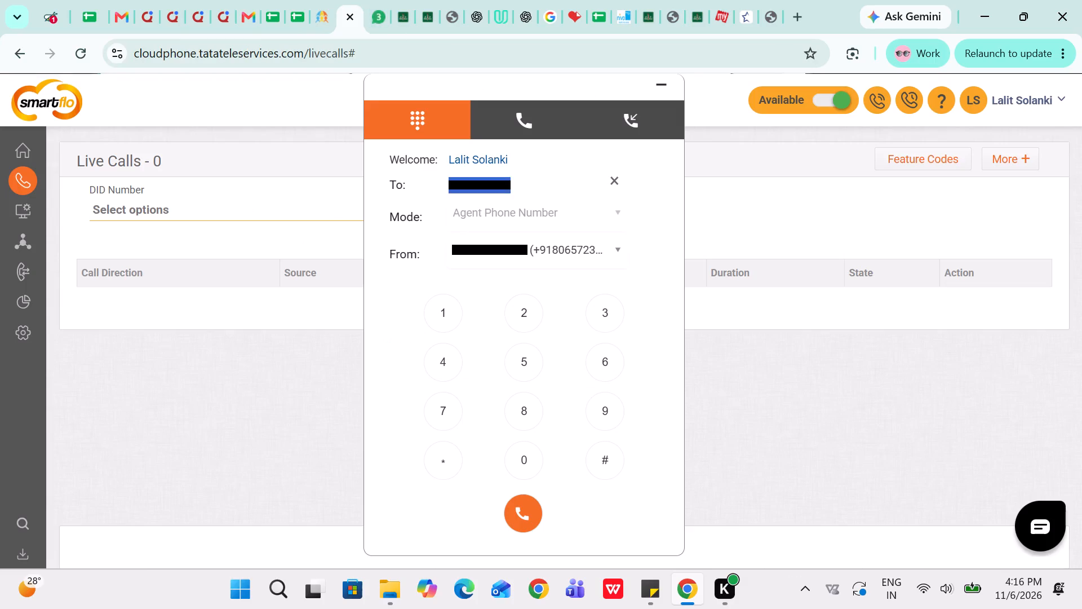
key(ctrl+v)
click(517, 520)
click(314, 0)
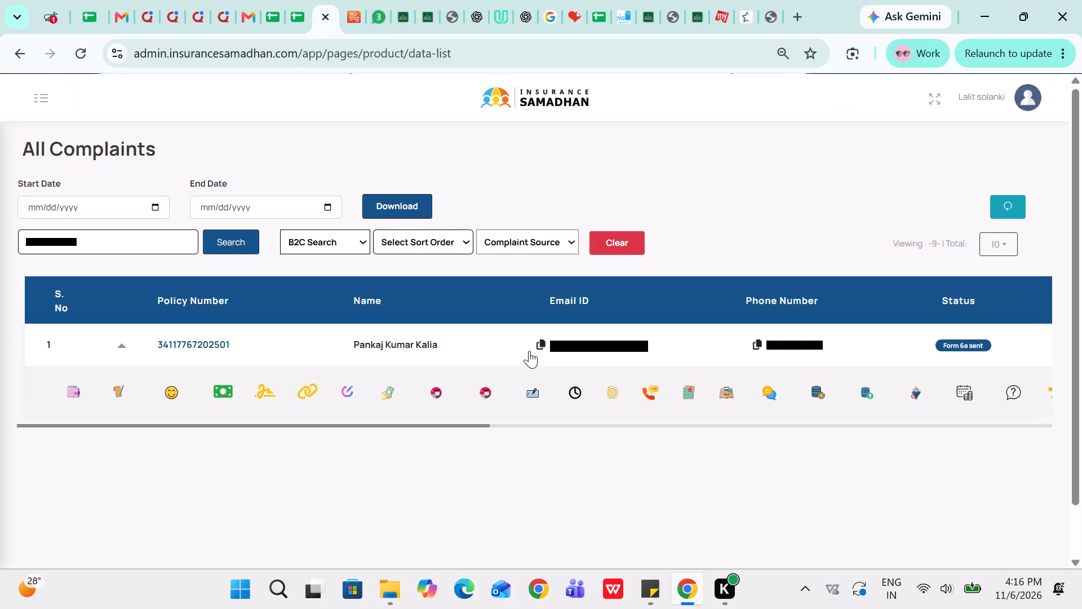
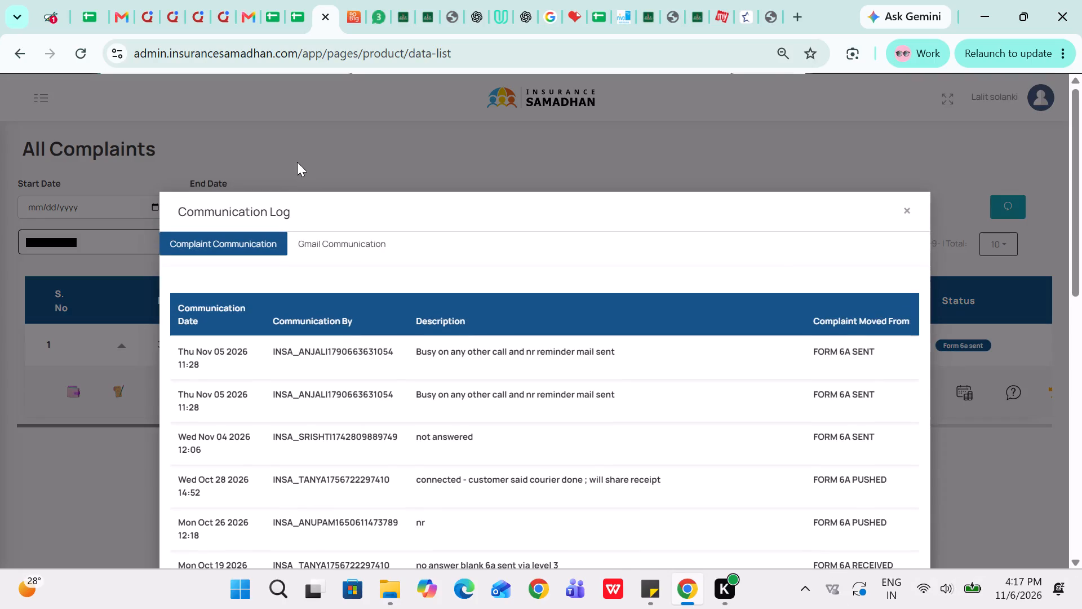
Close the communication log and collapse the complaint's expanded row in the All Complaints list.
click(296, 155)
click(122, 345)
click(490, 459)
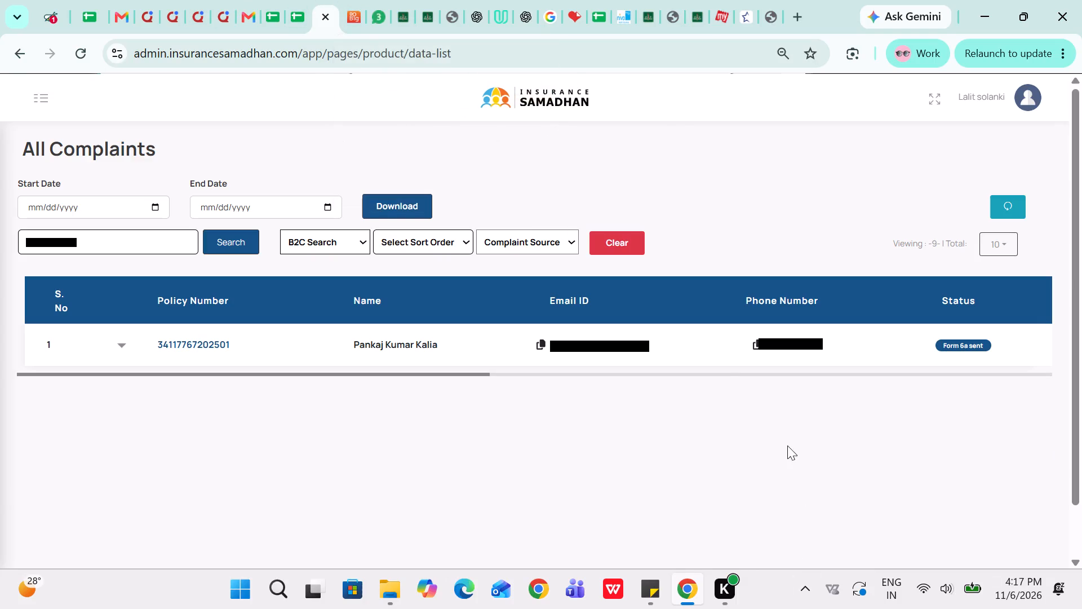
Review the dated status history of the complaint listed in All Complaints.
click(723, 343)
click(623, 389)
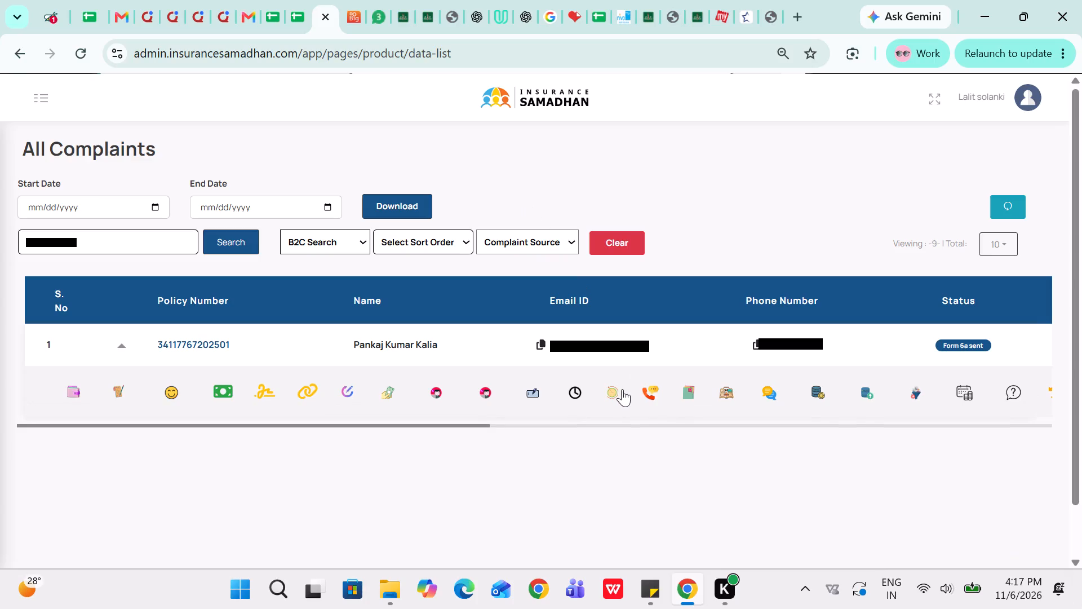
click(618, 395)
scroll(623, 421, down, 10)
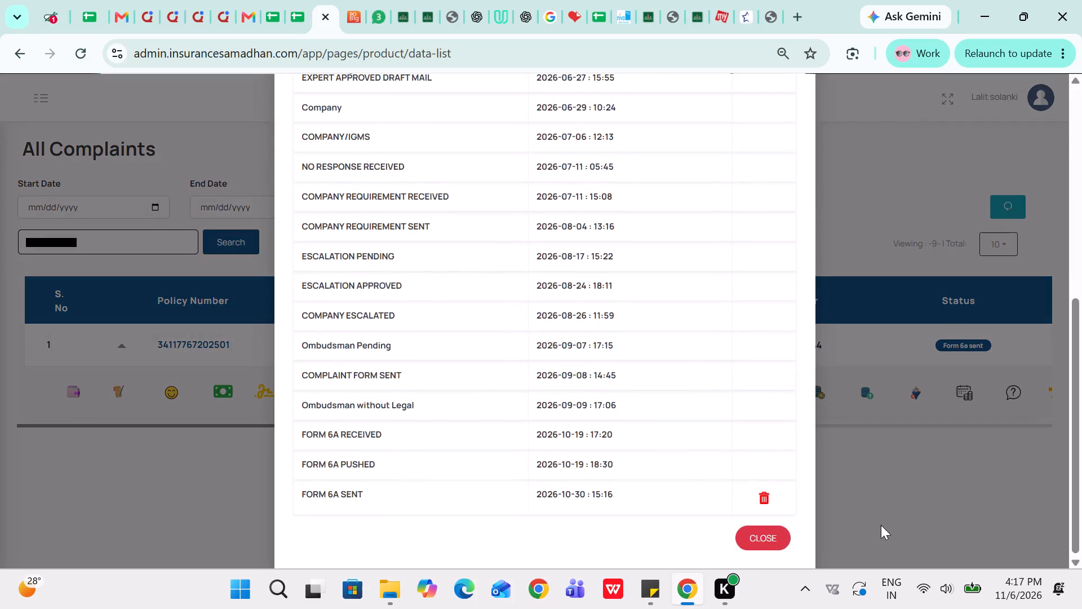
click(896, 520)
Open the complaint's details and check the Form 6A courier date in the Ombudsman section.
click(221, 346)
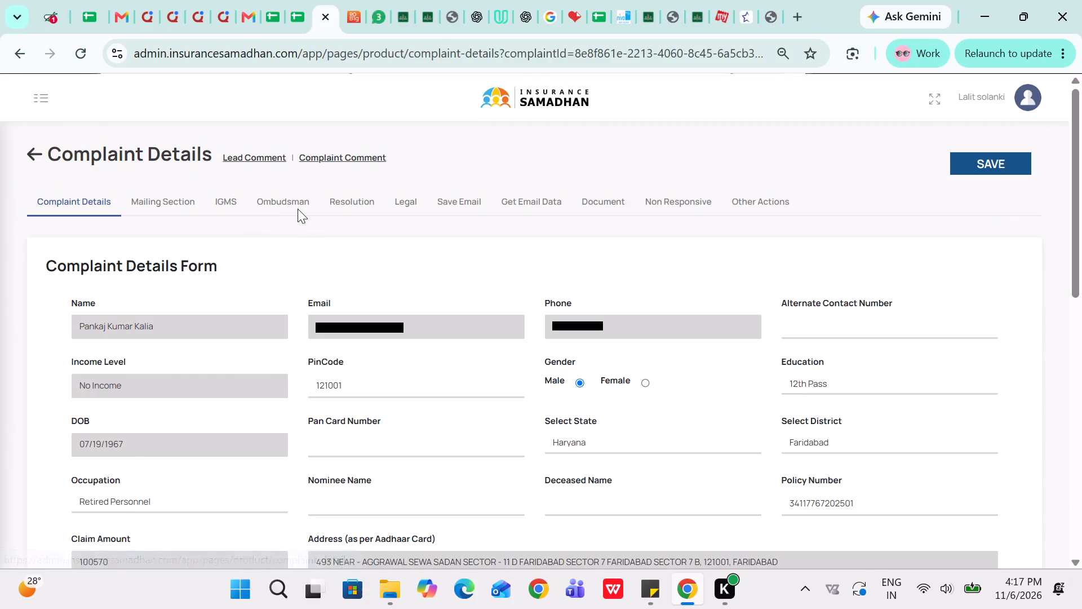
click(294, 196)
scroll(604, 459, down, 5)
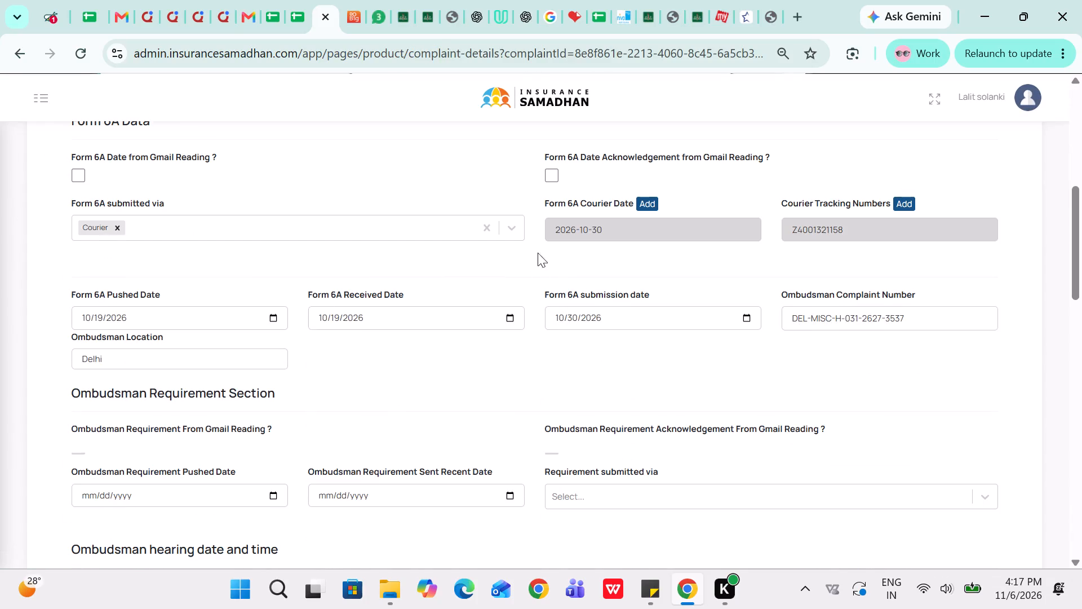
drag(627, 231, 531, 208)
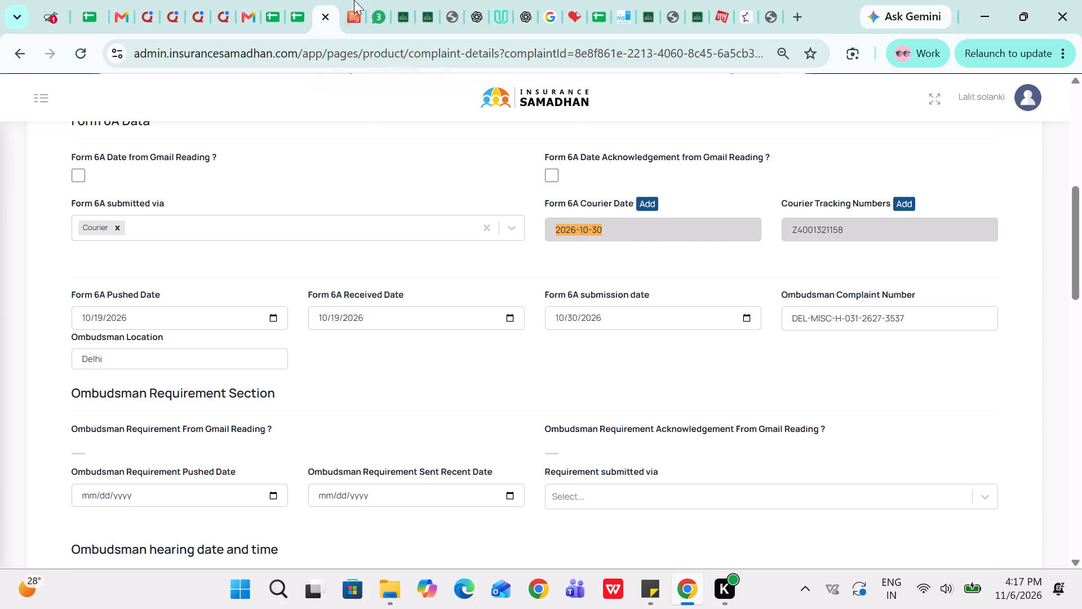
Switch to the Missed call Ombudsman 2026 sheet and enter the call status Connected in column I of row 30.
click(294, 0)
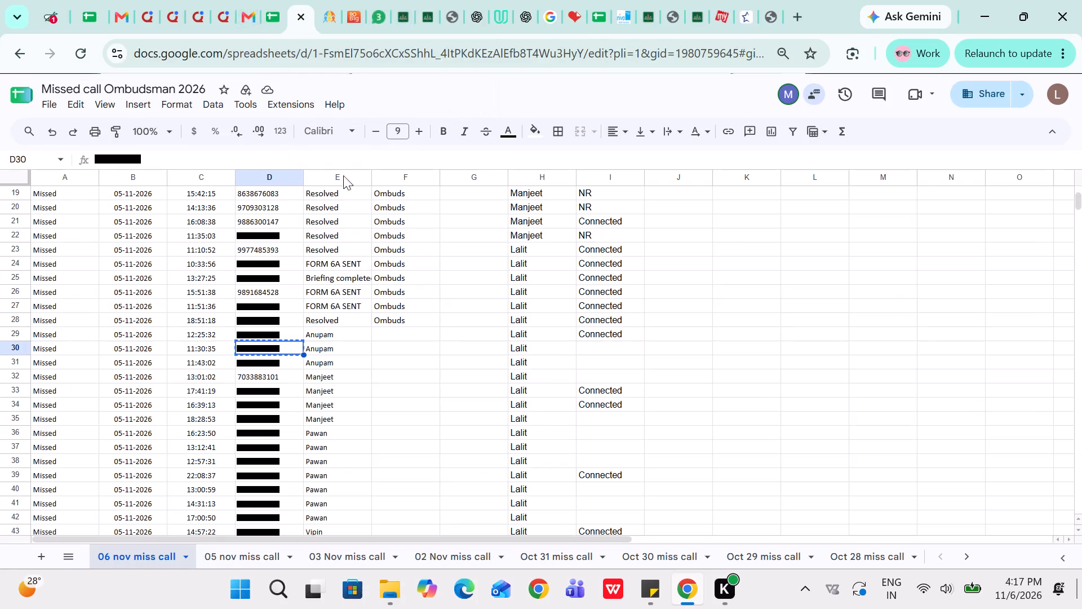
key(Right)
key(Right)
key(Right)
key(Right)
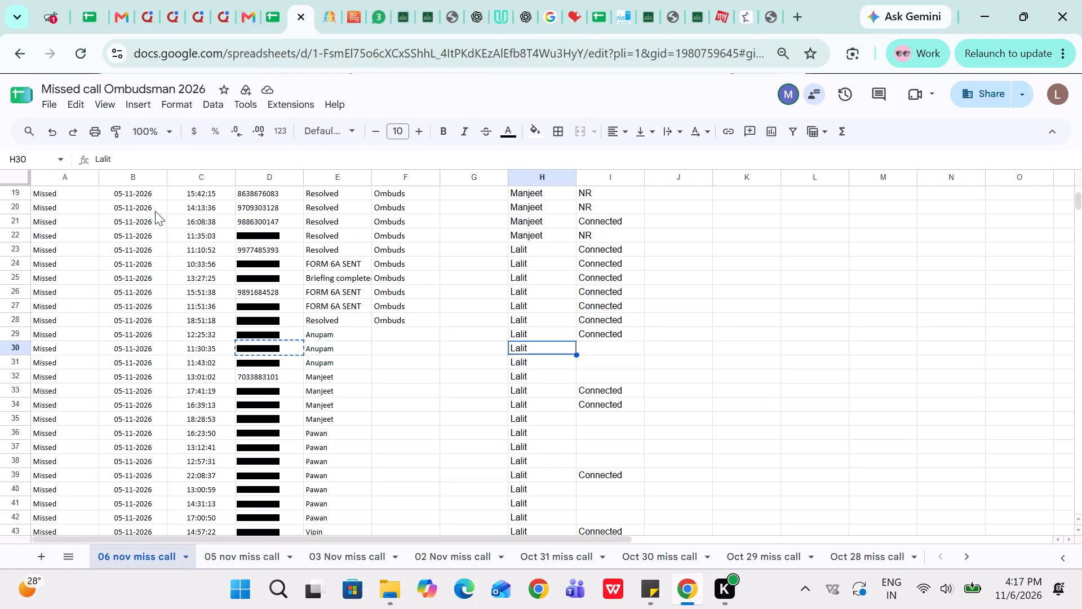
key(Right)
key(shift+c)
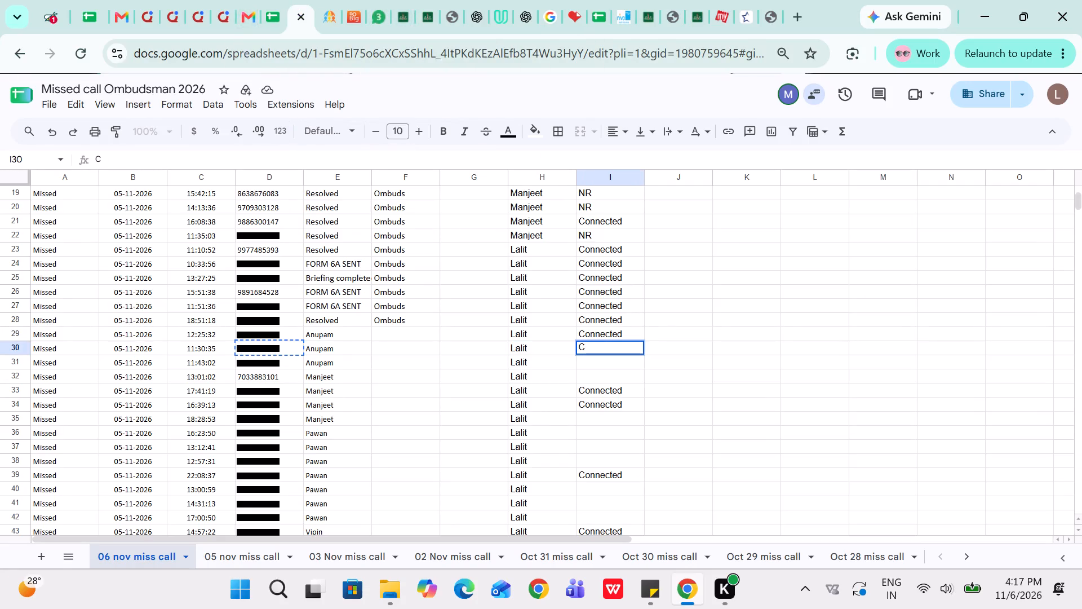
text(onnected)
key(Return)
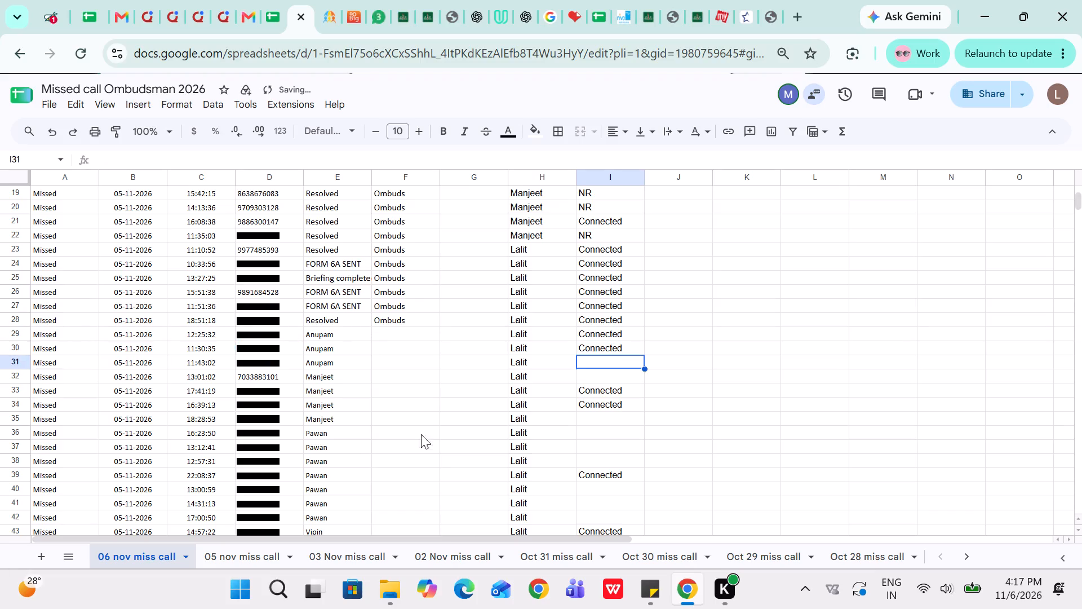
Copy the missed caller's phone number from column D of row 31.
key(Left)
key(Left)
key(Left)
key(Left)
key(Left)
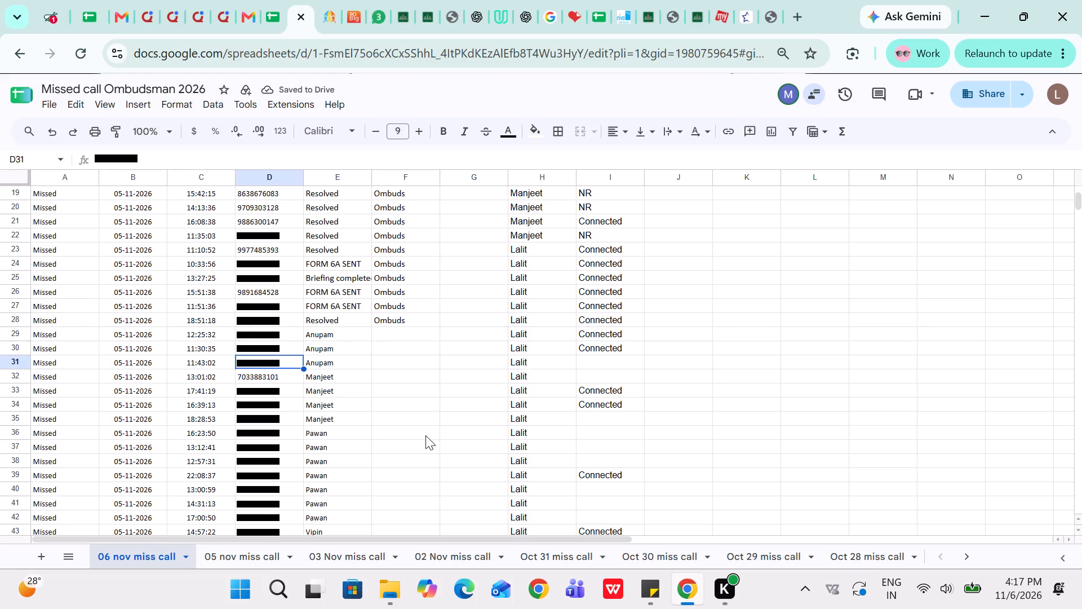
key(ctrl+c)
Switch to the Insurance Samadhan portal and save the comment "Wait for hearing." in the open complaint's communication log.
click(333, 0)
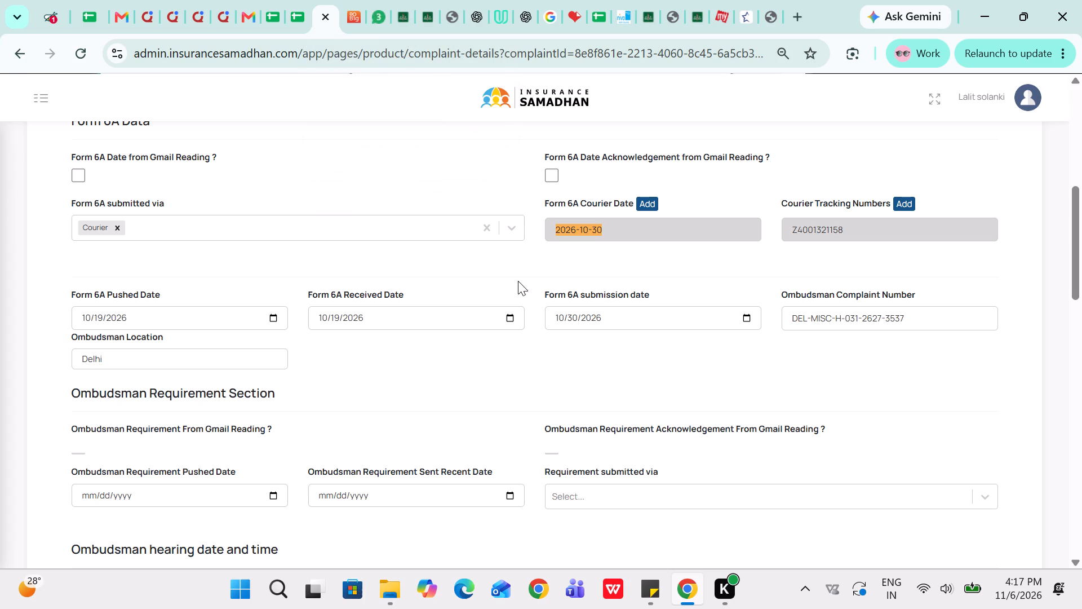
scroll(518, 281, up, 11)
click(342, 155)
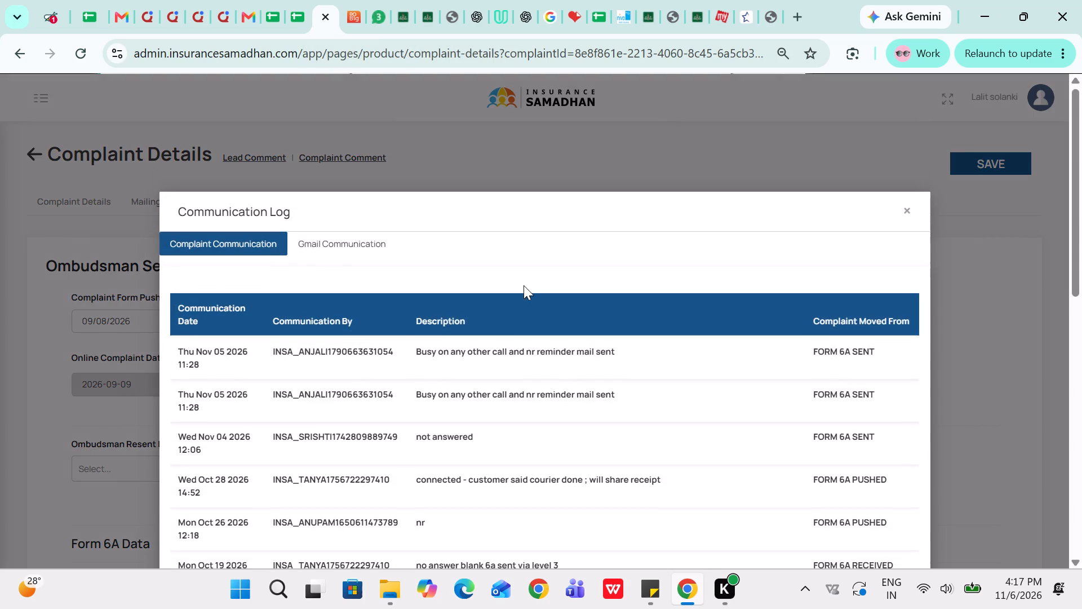
scroll(671, 370, down, 1)
scroll(671, 370, up, 1)
scroll(672, 372, down, 2)
scroll(654, 419, down, 5)
scroll(712, 509, down, 4)
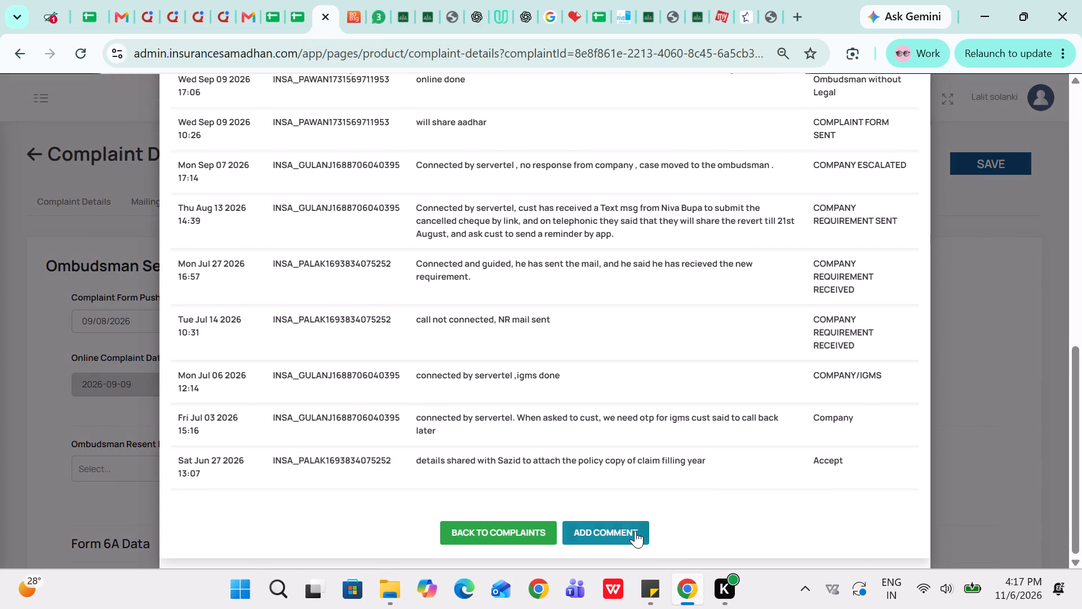
click(635, 531)
click(553, 395)
text(Wait for hearing.)
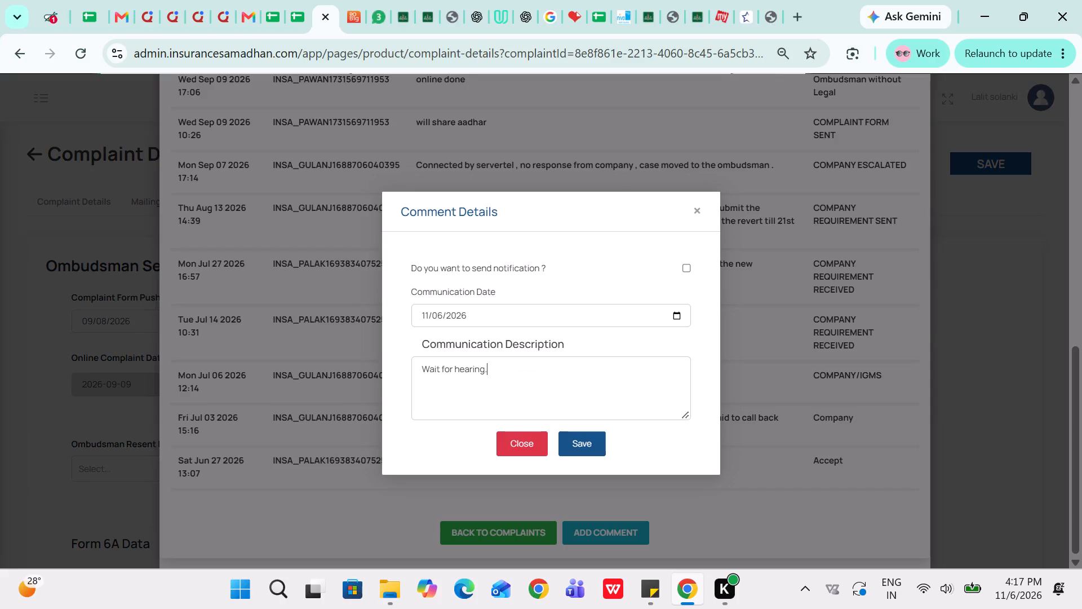
click(599, 434)
scroll(121, 370, up, 3)
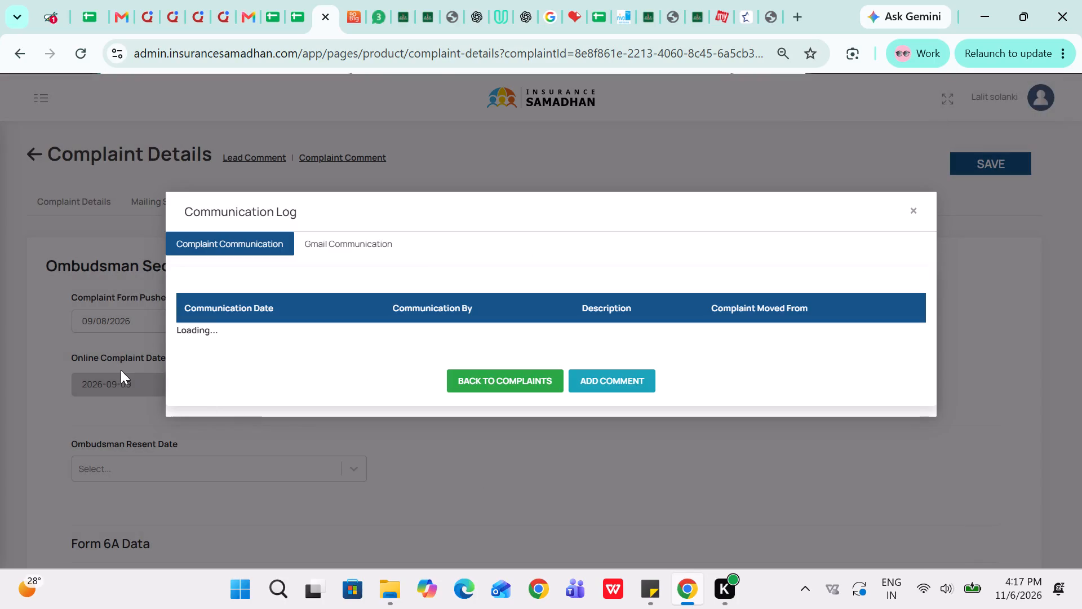
scroll(121, 370, up, 1)
click(75, 263)
Return to the All Complaints list and check the communication log of the same complaint.
click(70, 198)
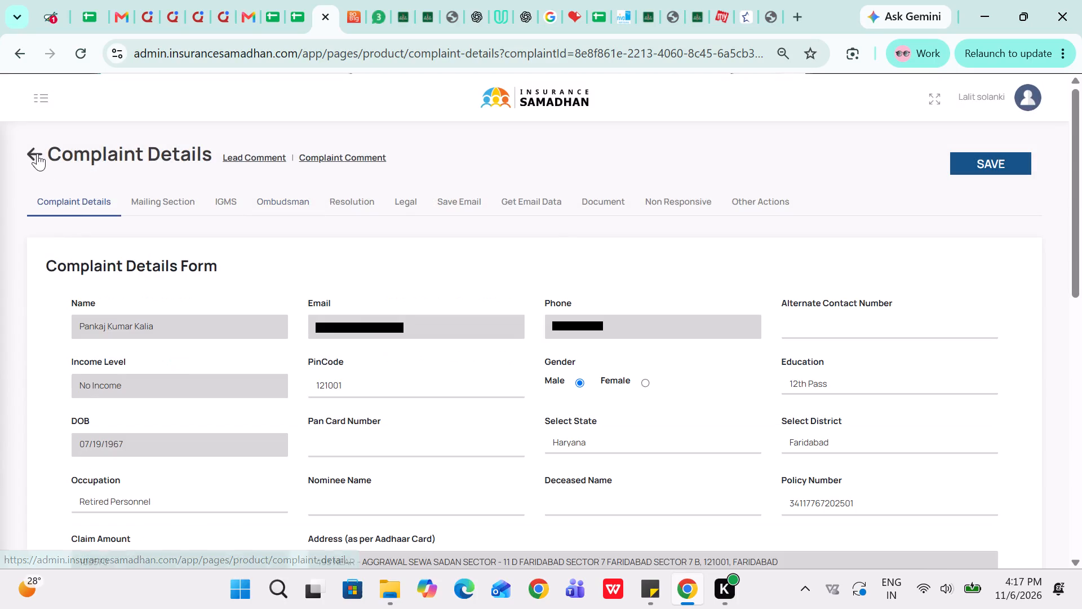
click(37, 153)
click(539, 176)
click(494, 171)
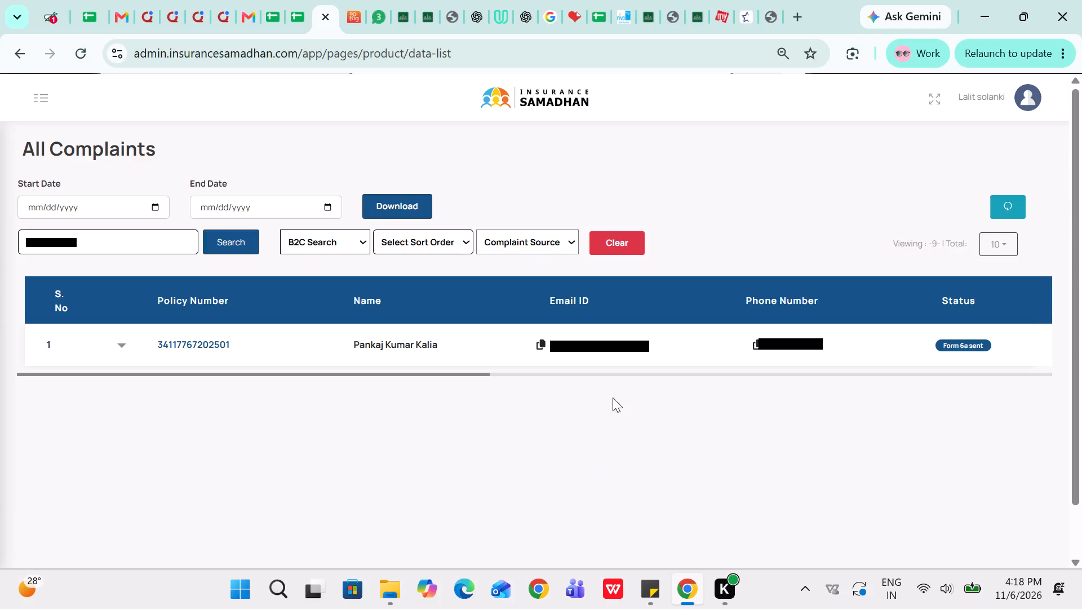
click(716, 340)
click(770, 394)
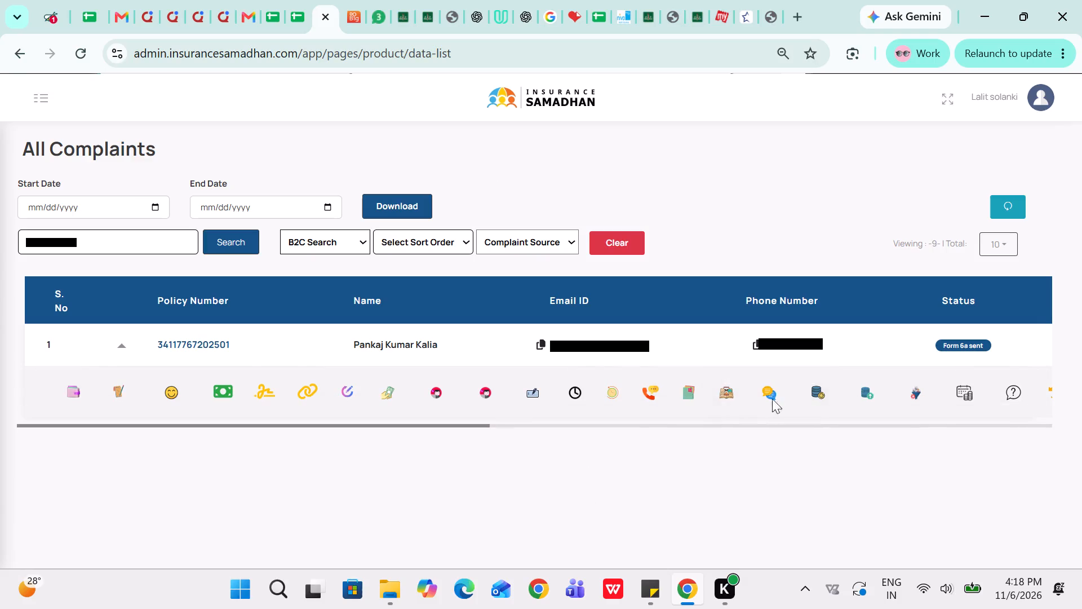
click(385, 140)
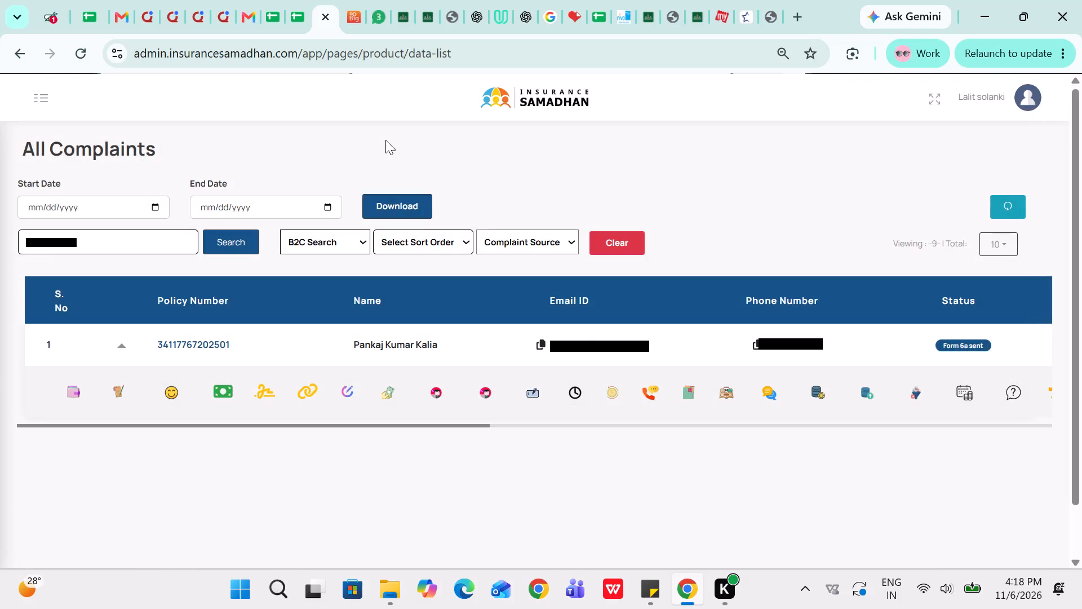
Switch back to the 06 nov miss call sheet and copy the phone number in column D of row 31 again.
click(308, 0)
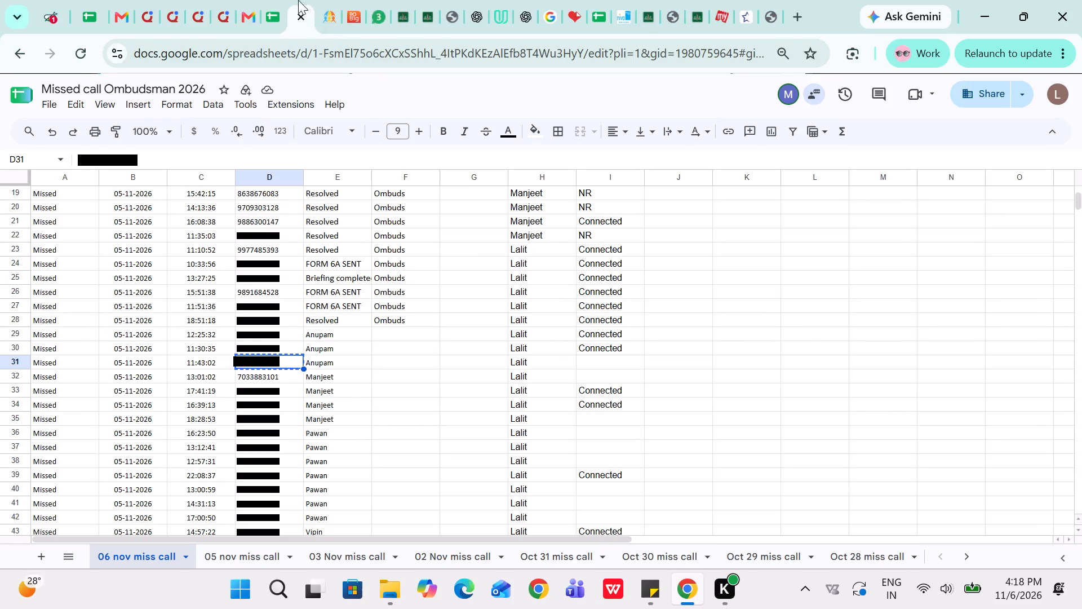
click(348, 0)
click(328, 0)
click(300, 0)
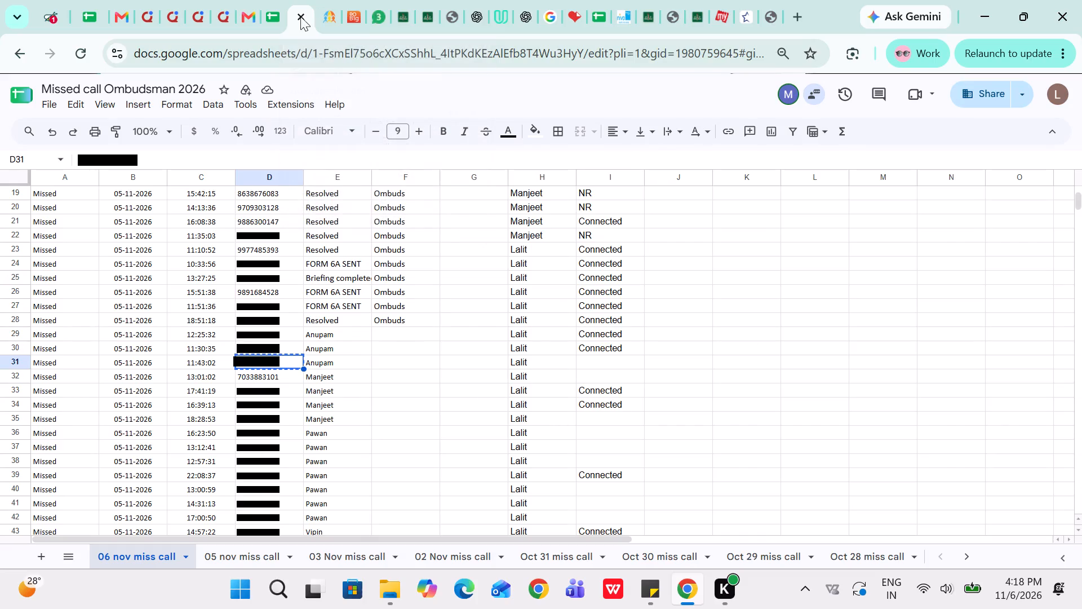
key(ctrl+c)
Switch to the Insurance Samadhan portal, search All Complaints for the copied phone number, and check the matching complaint's communication log.
click(325, 0)
drag(117, 240, 0, 247)
key(ctrl+v)
click(230, 231)
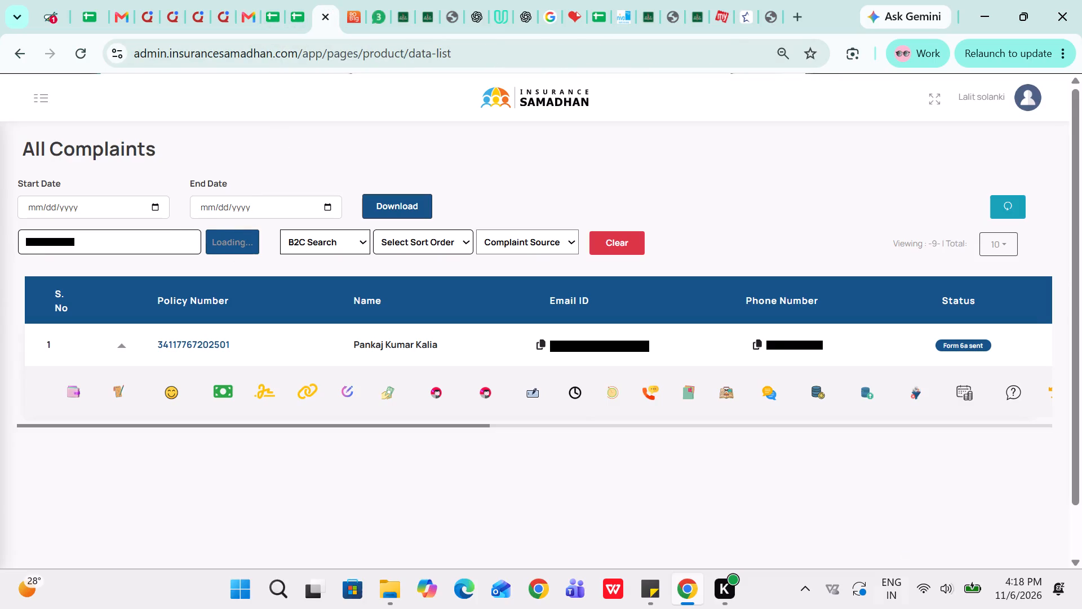
click(725, 328)
click(773, 382)
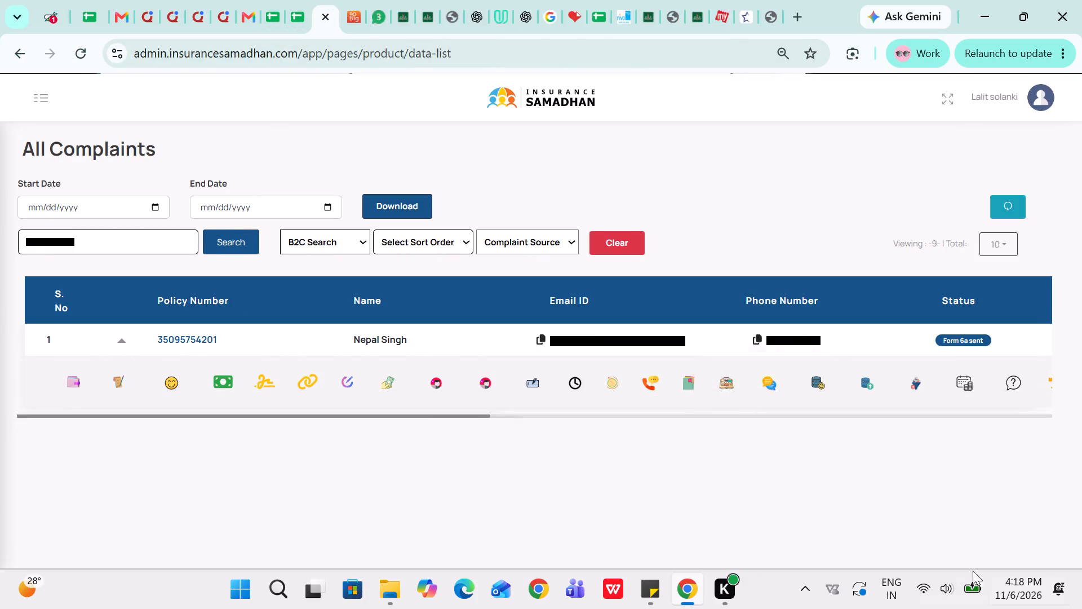
click(476, 137)
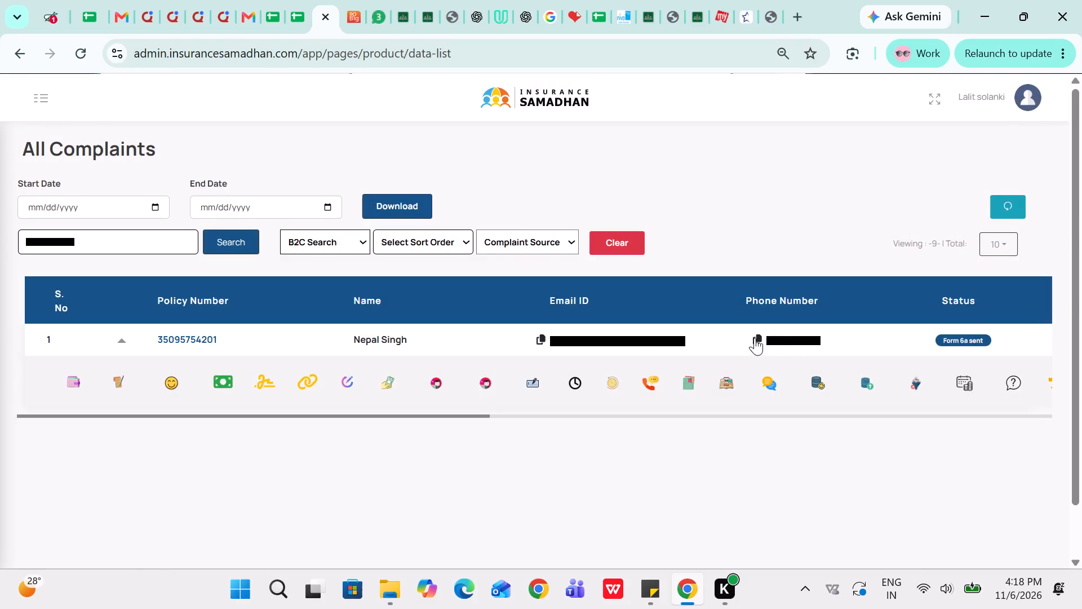
Copy the complainant's phone number, call it from the Smartflo dialer, and return to the All Complaints list.
click(751, 336)
click(756, 337)
click(346, 0)
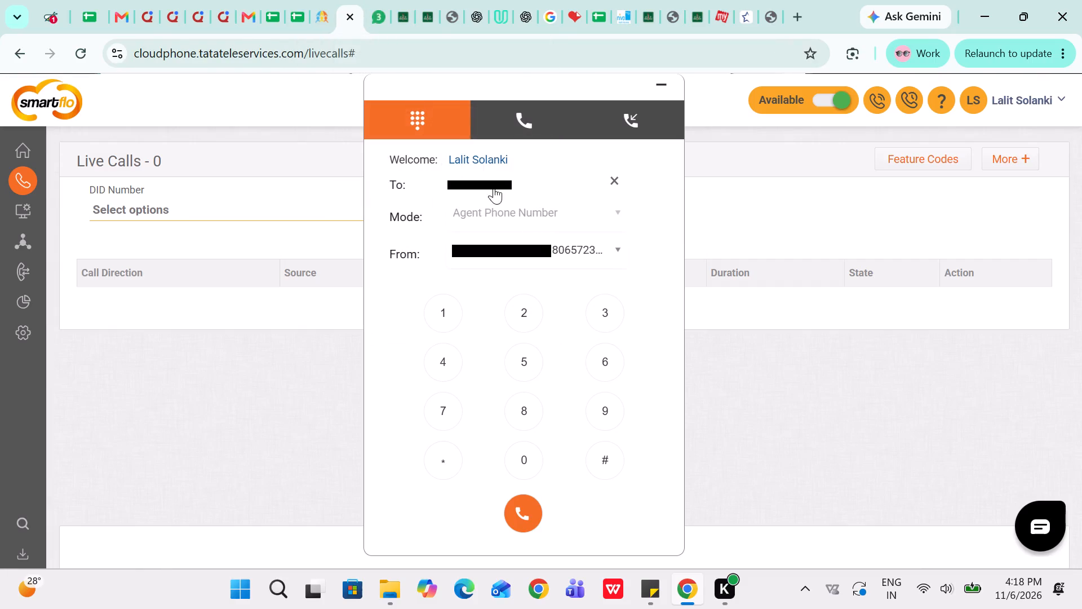
double_click(489, 184)
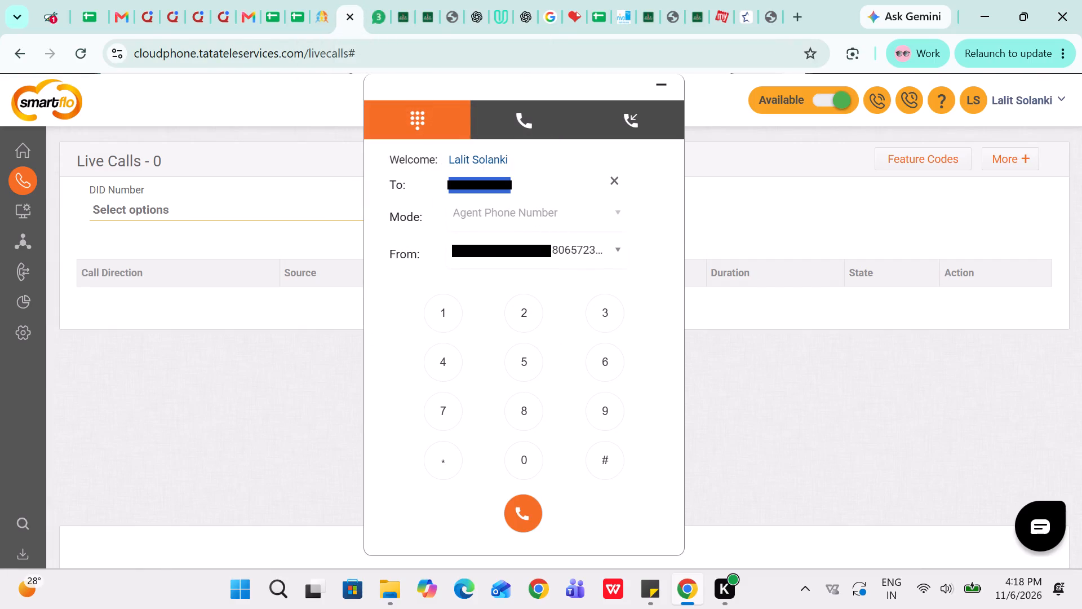
key(ctrl+v)
click(535, 507)
click(334, 0)
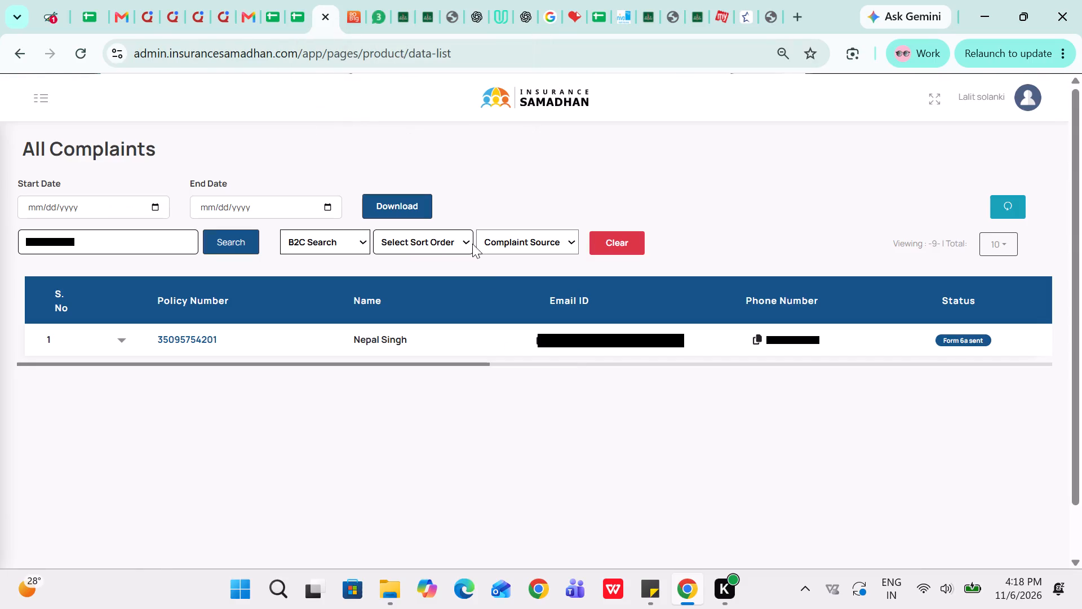
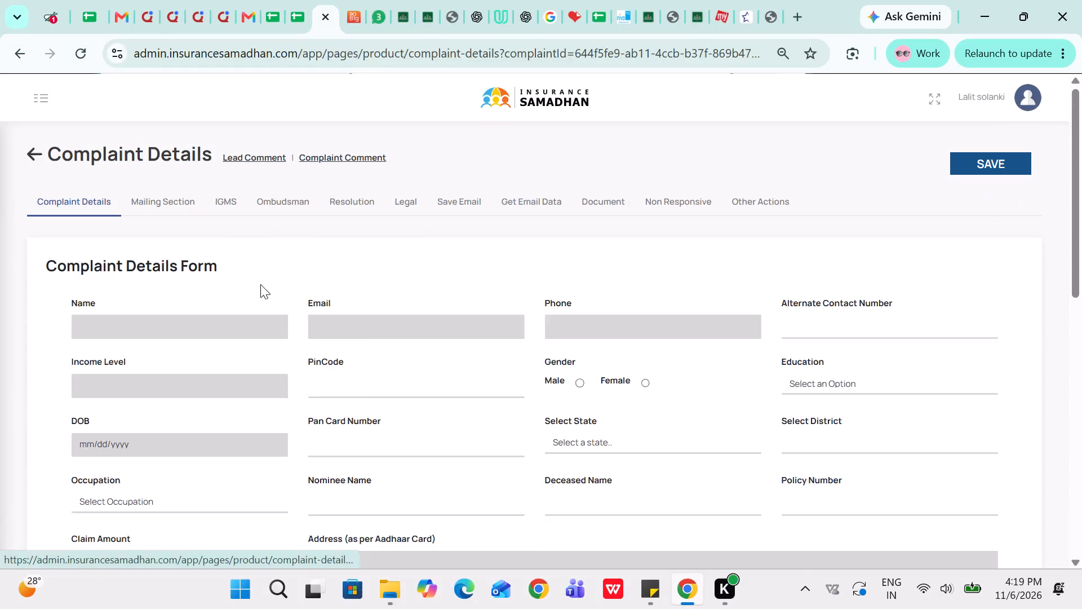
Review the open complaint's Ombudsman section, including its Form 6A and requirement data, and return to the Complaint Details form.
click(284, 205)
scroll(531, 461, down, 5)
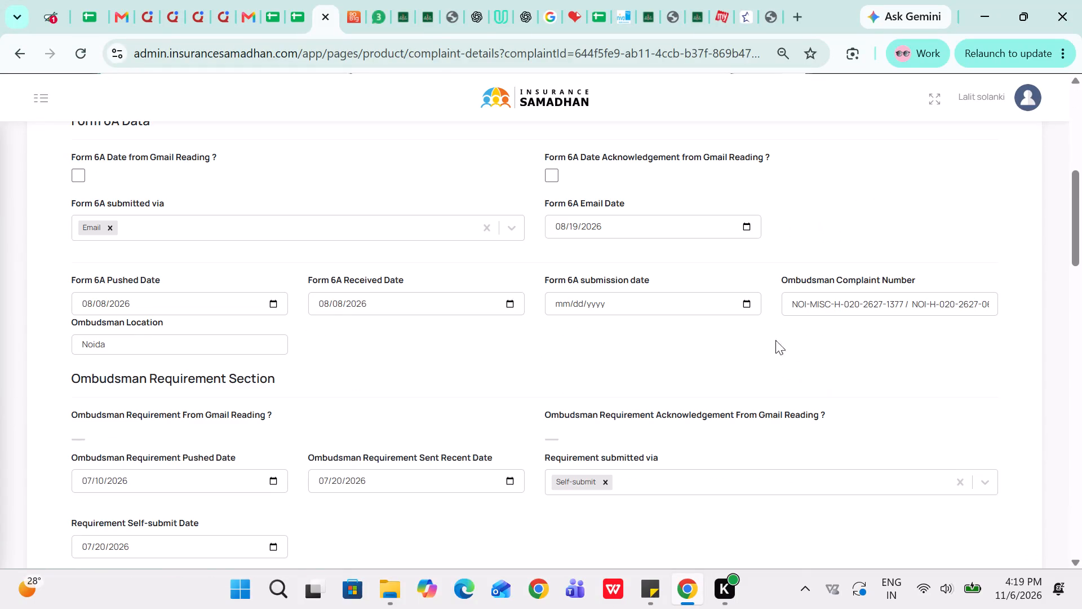
click(606, 358)
scroll(639, 395, up, 6)
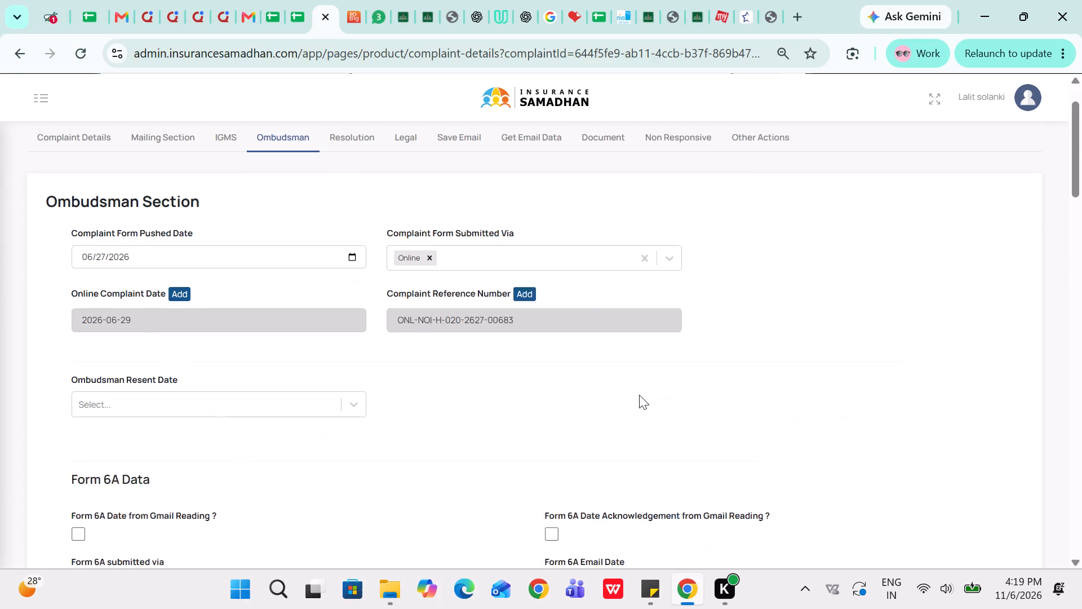
scroll(646, 411, up, 5)
click(87, 202)
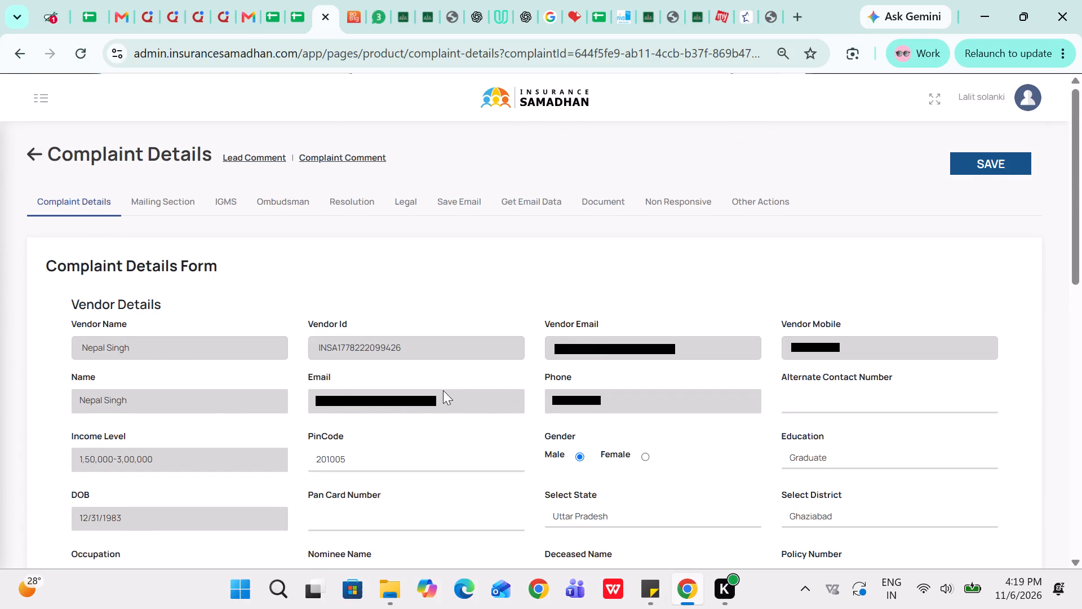
Examine the open complaint's details form and its Ombudsman section, including the online complaint date and reference number.
scroll(446, 392, down, 1)
scroll(467, 424, up, 4)
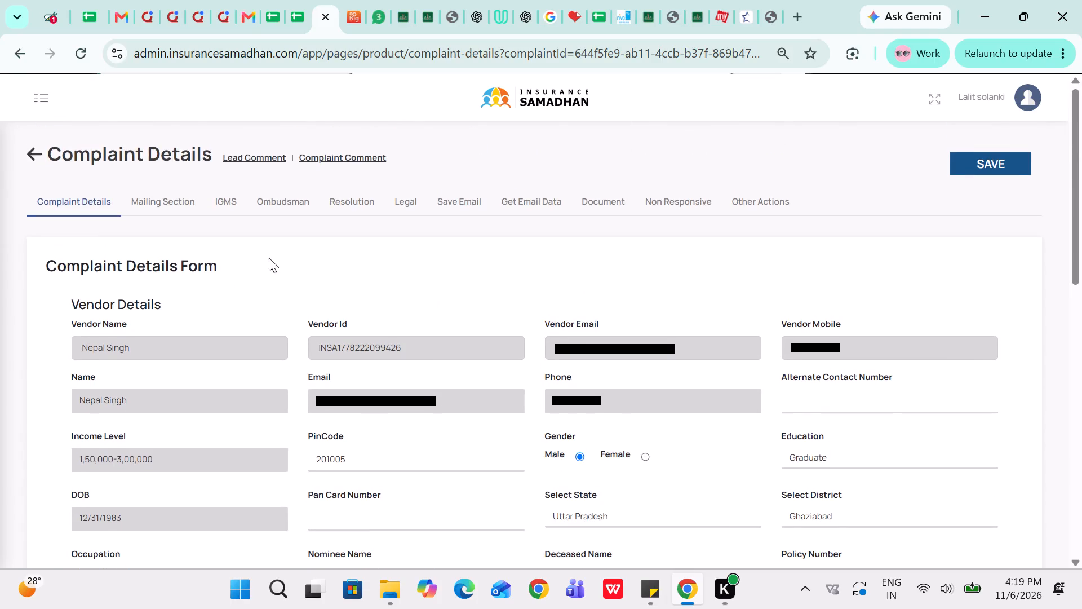
drag(463, 400, 174, 413)
scroll(420, 371, down, 3)
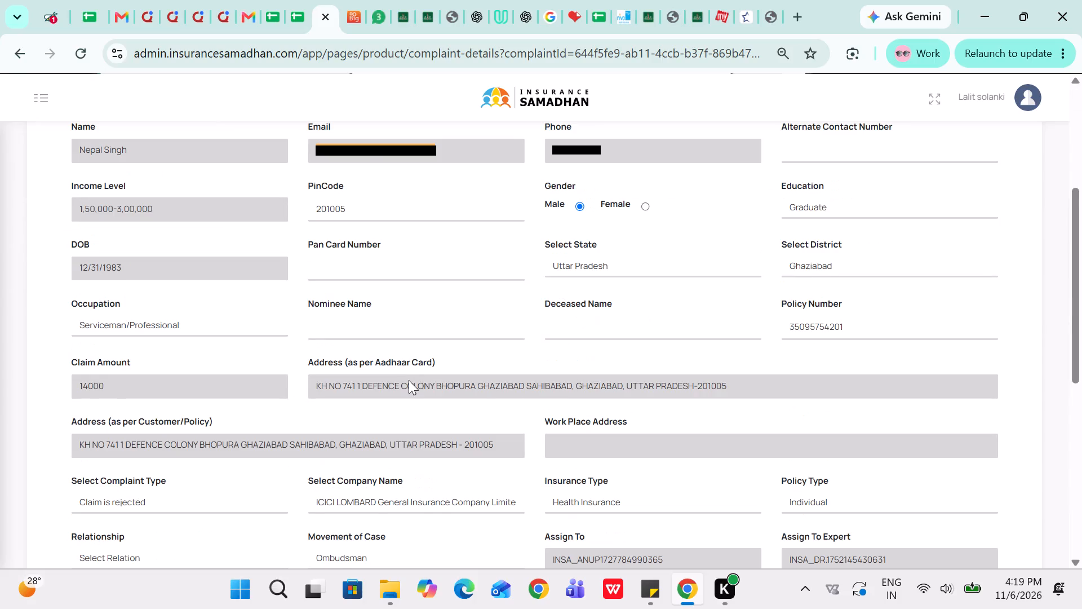
scroll(392, 399, up, 6)
click(290, 206)
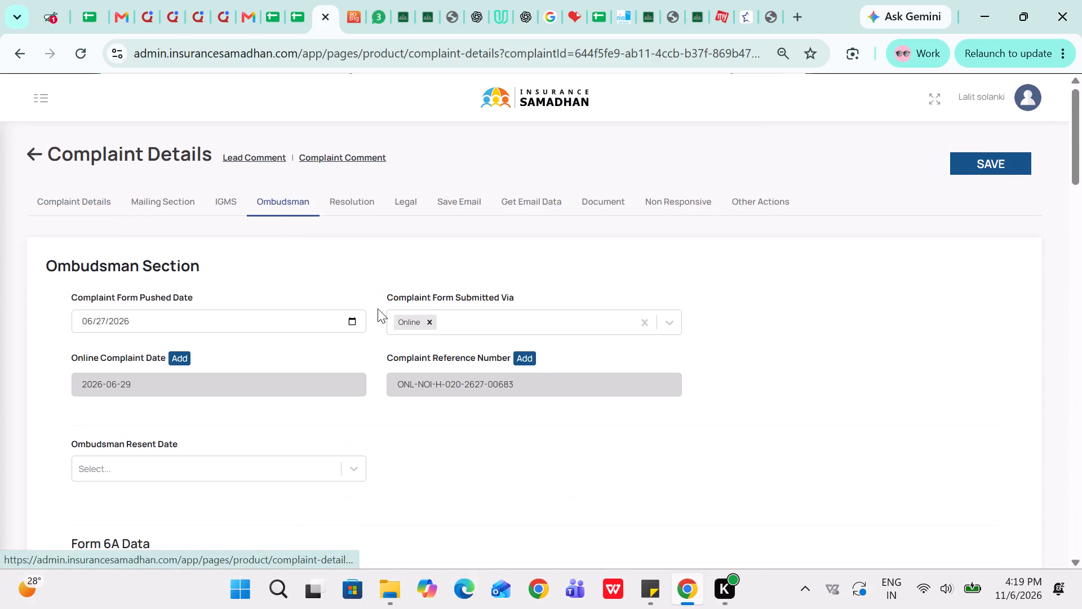
drag(552, 382, 316, 391)
drag(190, 395, 0, 392)
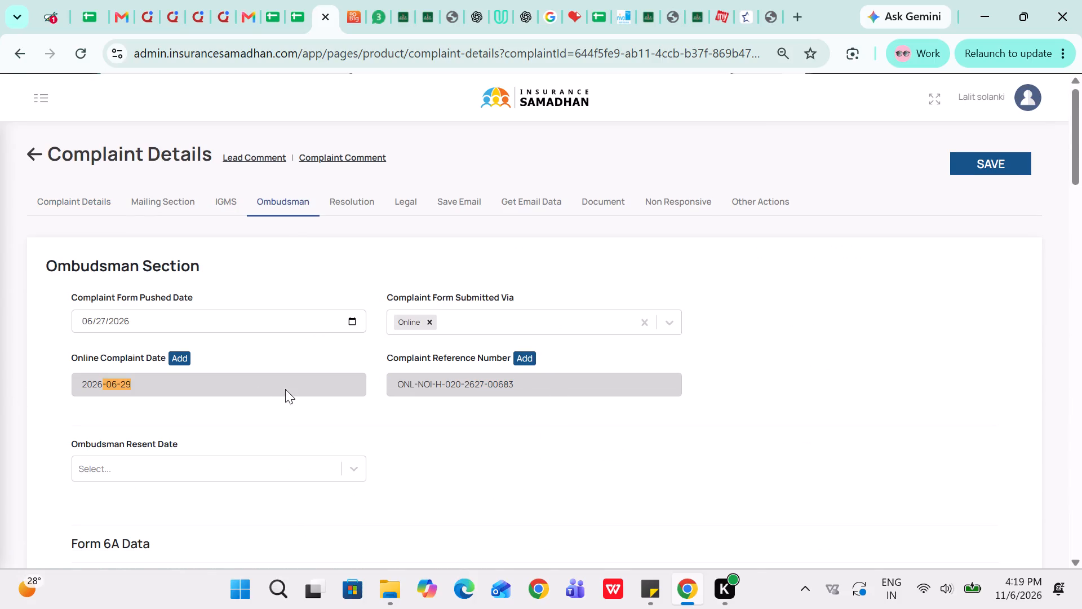
click(285, 389)
drag(384, 386, 525, 373)
click(572, 374)
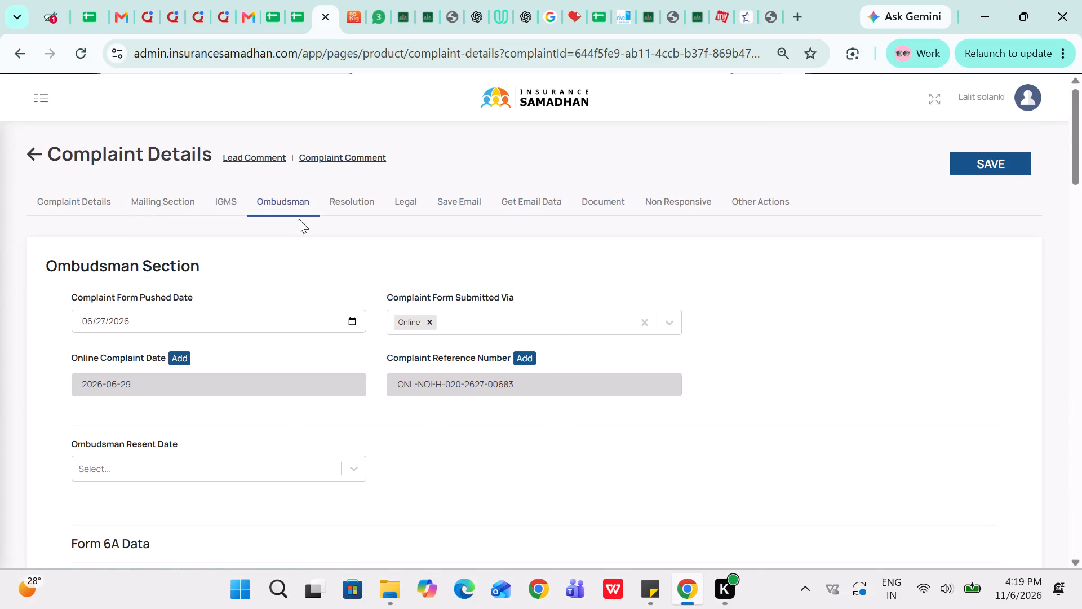
Return to the complaint details form and check the customer's name and email along with the vendor's email.
click(68, 201)
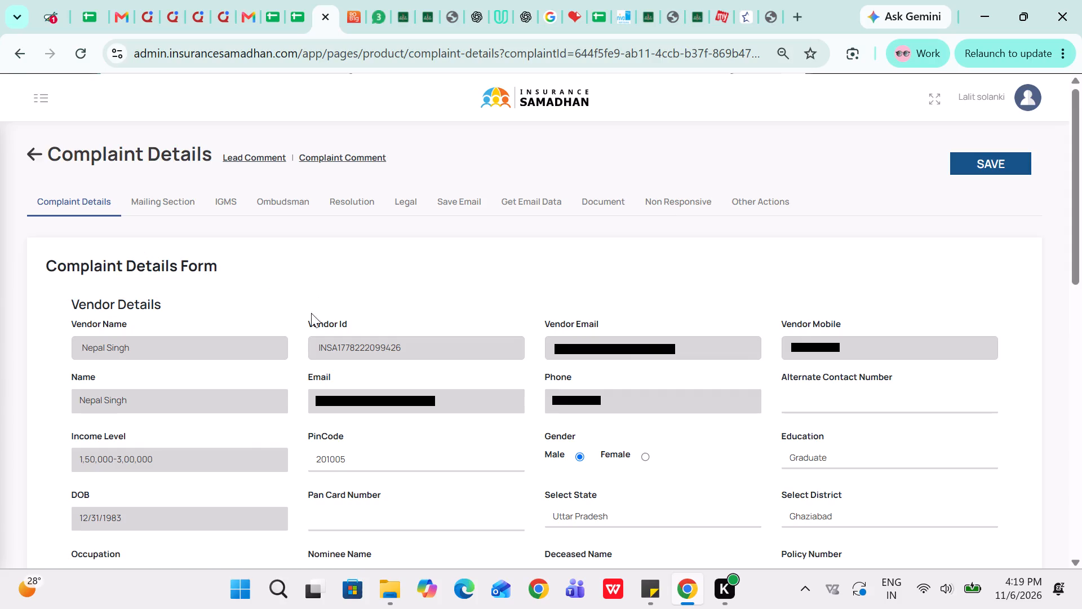
drag(474, 403, 189, 407)
drag(244, 409, 0, 408)
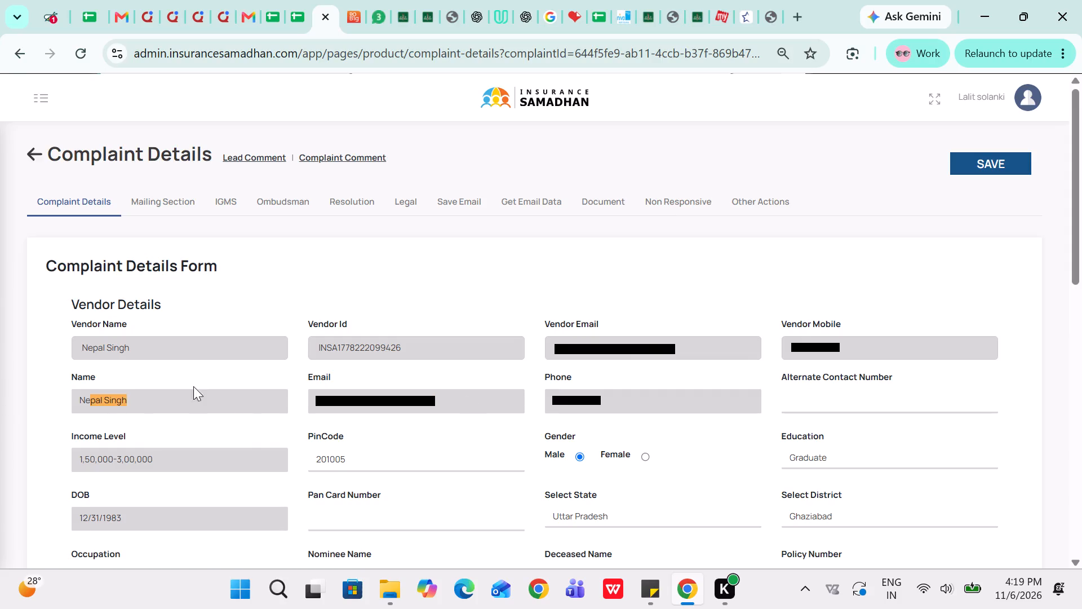
drag(469, 399, 77, 403)
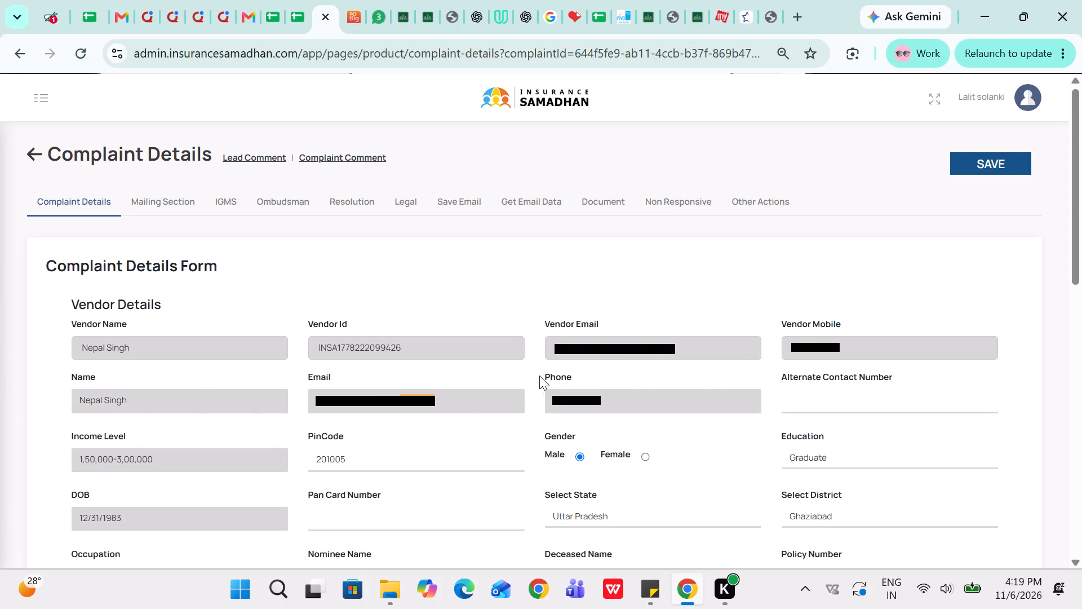
drag(673, 351, 479, 372)
drag(616, 398, 467, 401)
drag(472, 394, 192, 398)
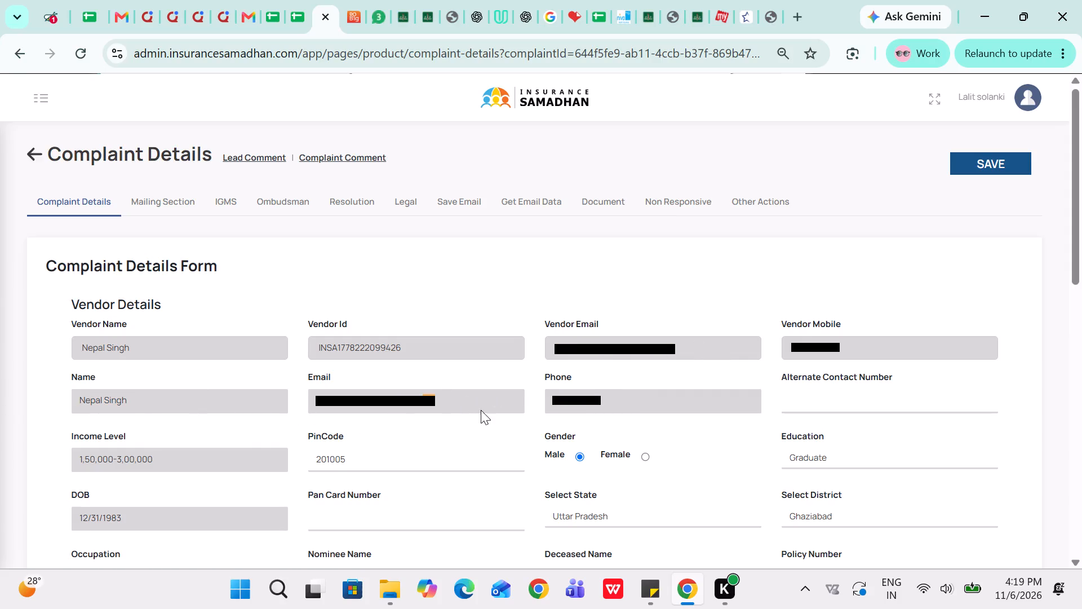
click(481, 410)
drag(504, 390, 194, 409)
click(391, 429)
click(534, 270)
drag(735, 335, 511, 347)
click(624, 288)
drag(733, 349, 385, 344)
click(492, 283)
Review the complaint's communication log and start adding a new comment.
click(362, 157)
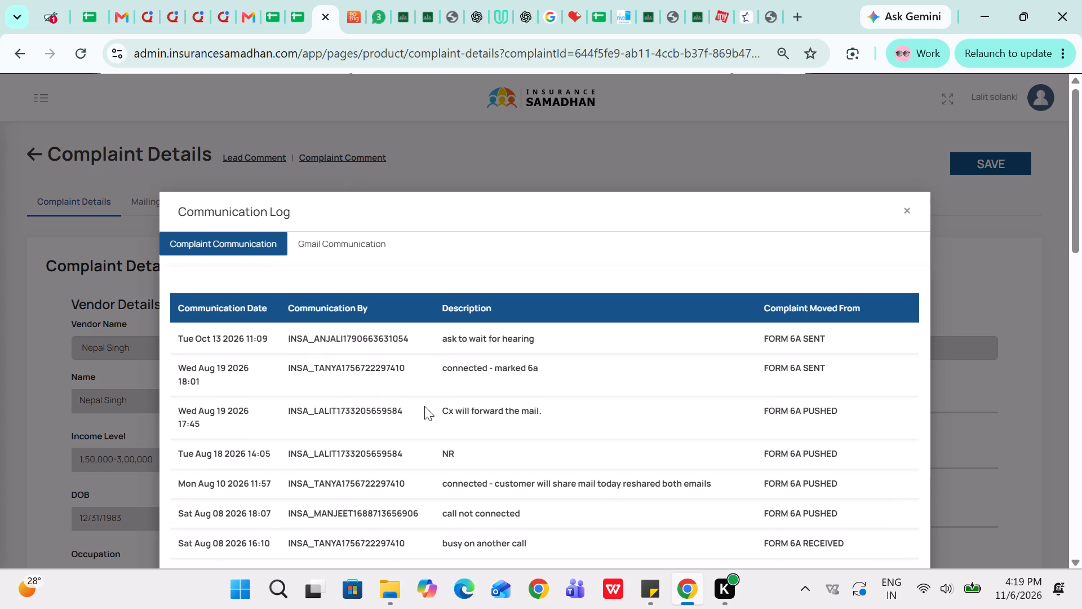
scroll(577, 368, down, 2)
scroll(578, 386, up, 1)
scroll(579, 393, down, 10)
click(635, 526)
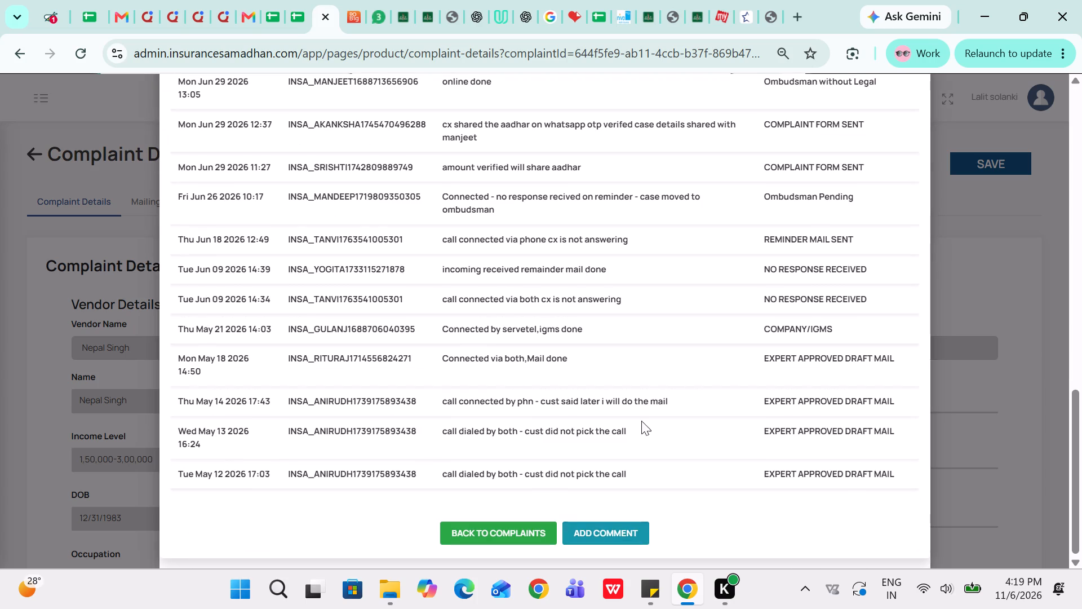
Add the comment "Cx was busy // will call back later." to the complaint's communication log.
click(638, 400)
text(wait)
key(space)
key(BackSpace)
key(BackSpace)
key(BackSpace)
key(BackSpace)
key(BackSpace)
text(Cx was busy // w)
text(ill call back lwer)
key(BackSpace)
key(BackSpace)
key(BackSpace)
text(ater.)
click(592, 442)
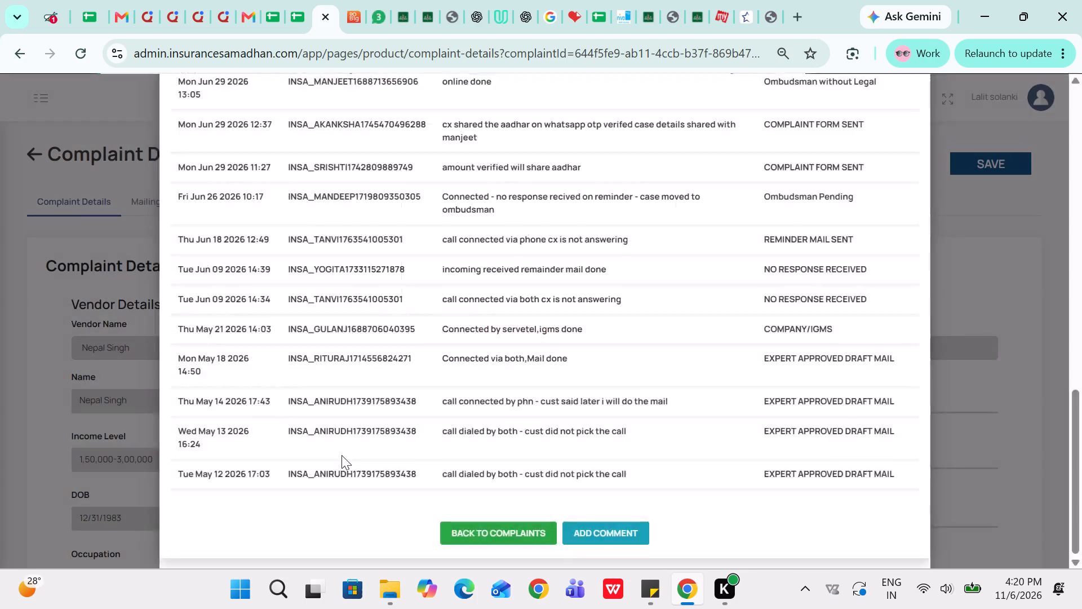
Close the communication log and return from the complaint details to the All Complaints list.
click(132, 324)
click(30, 151)
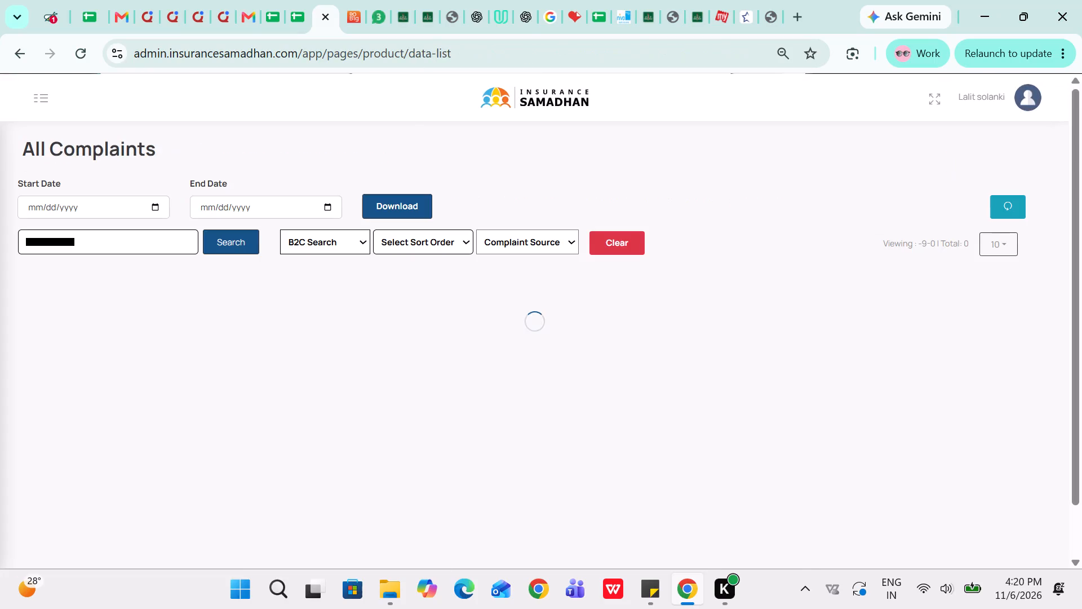
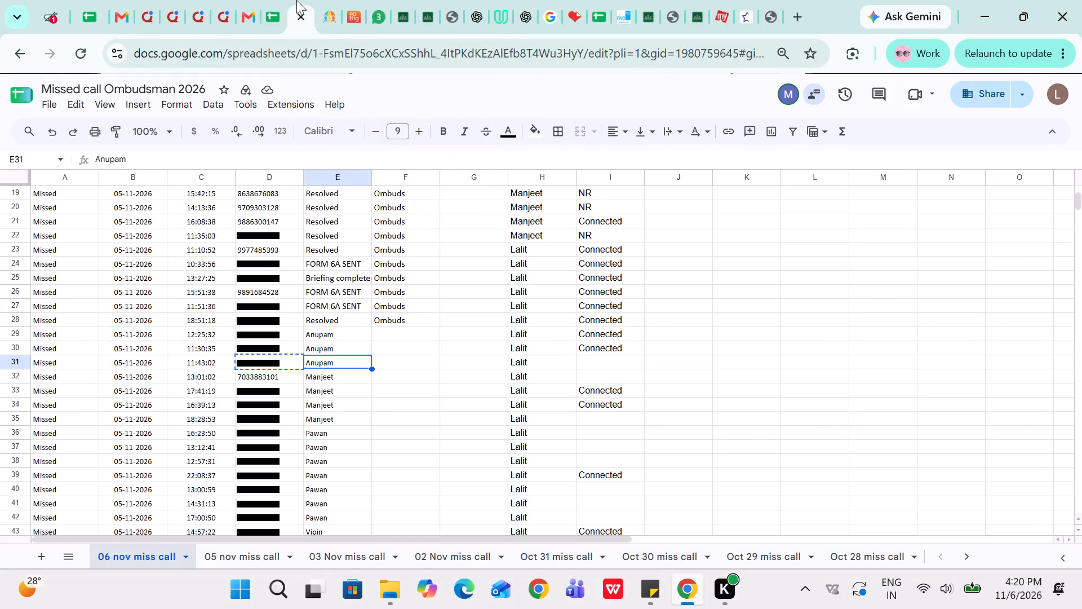
Record the call outcome for row 31 as Connected in column I of the 06 nov miss call sheet.
key(Right)
key(Right)
key(Right)
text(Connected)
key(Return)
Copy the phone number in column D of row 32 and search all complaints for it in the Insurance Samadhan admin.
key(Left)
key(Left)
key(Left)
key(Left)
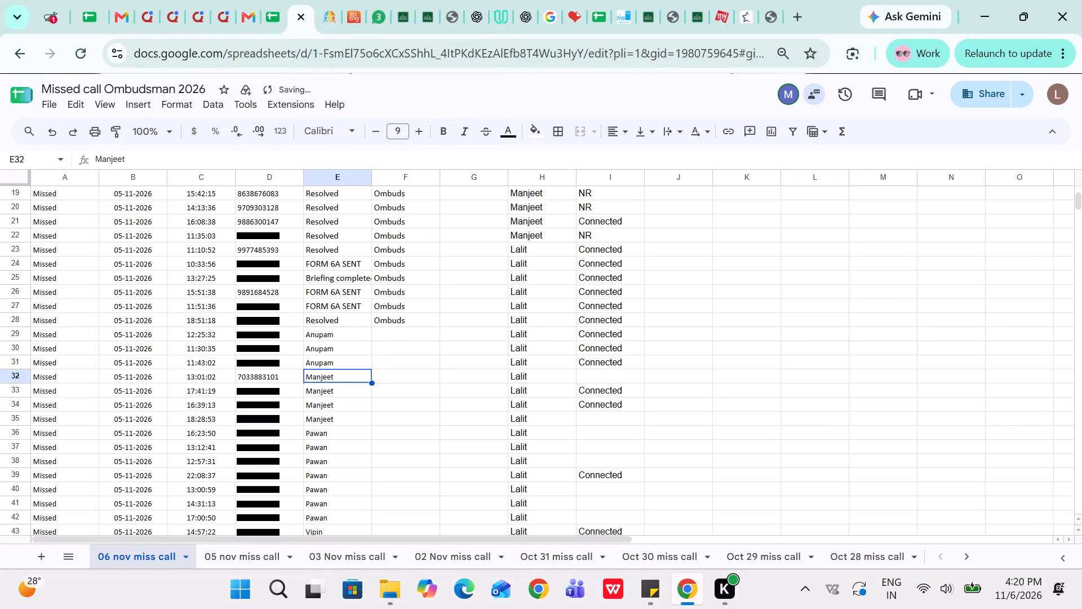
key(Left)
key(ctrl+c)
scroll(552, 361, up, 7)
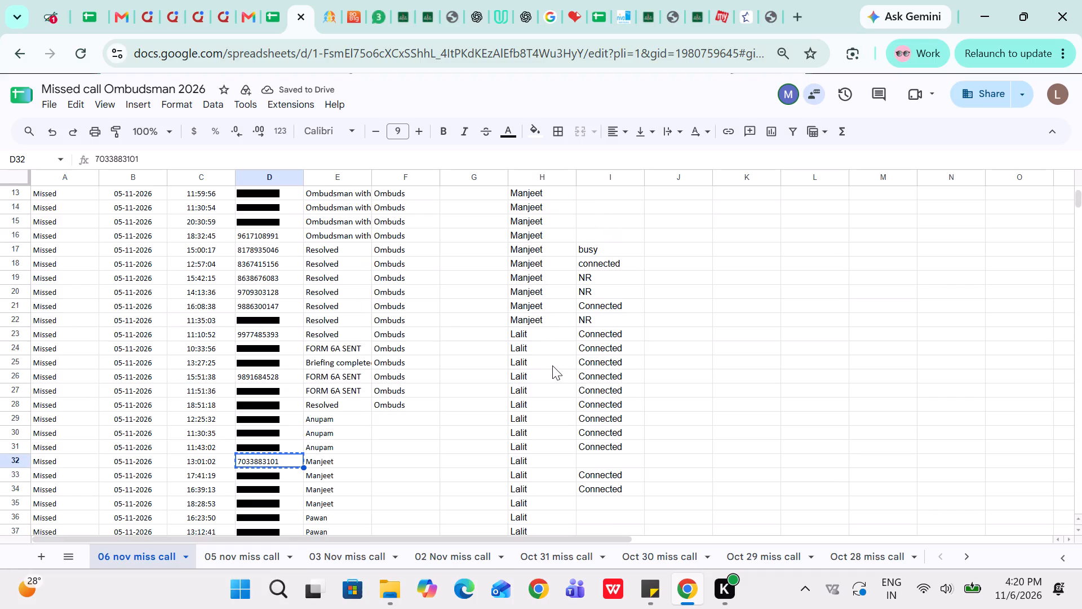
scroll(552, 365, up, 2)
scroll(552, 365, down, 4)
click(327, 0)
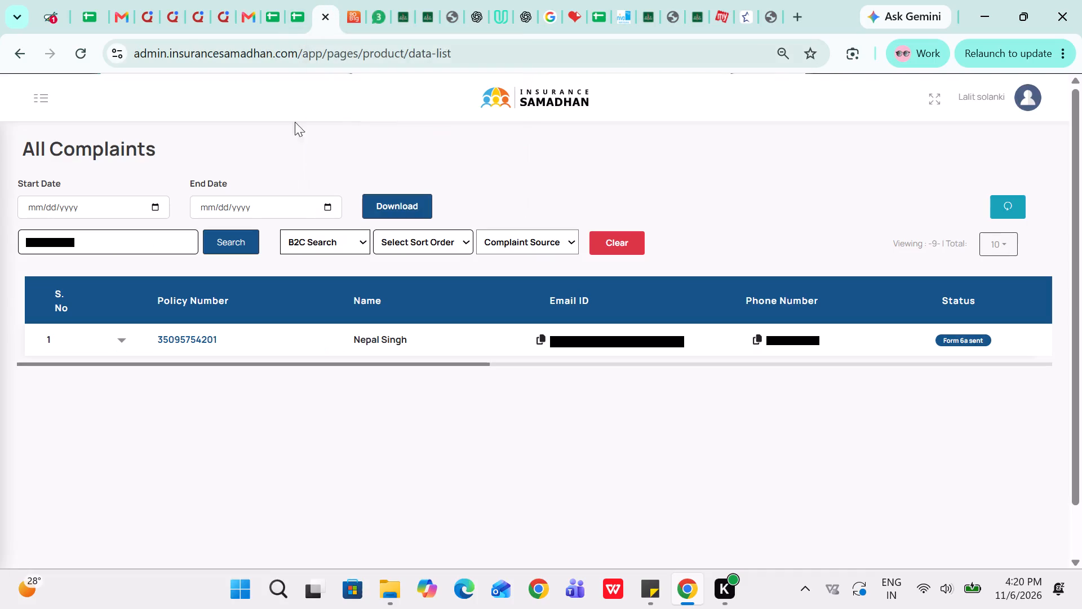
drag(109, 241, 0, 249)
key(ctrl+v)
click(213, 250)
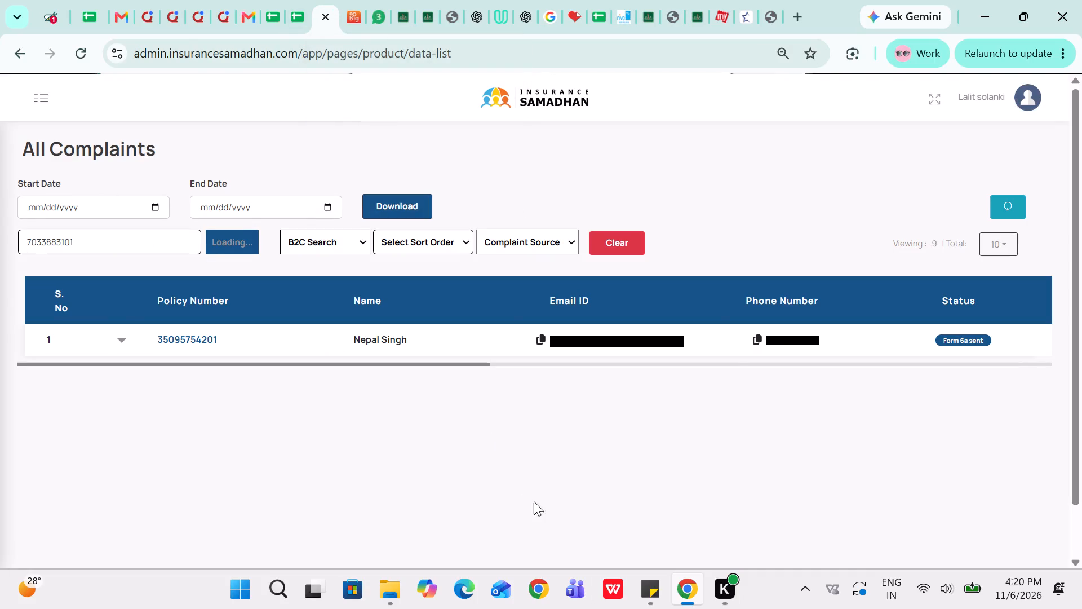
Expand the found complaint, open its communication log and read the most recent entry's description.
click(536, 502)
click(721, 338)
click(777, 380)
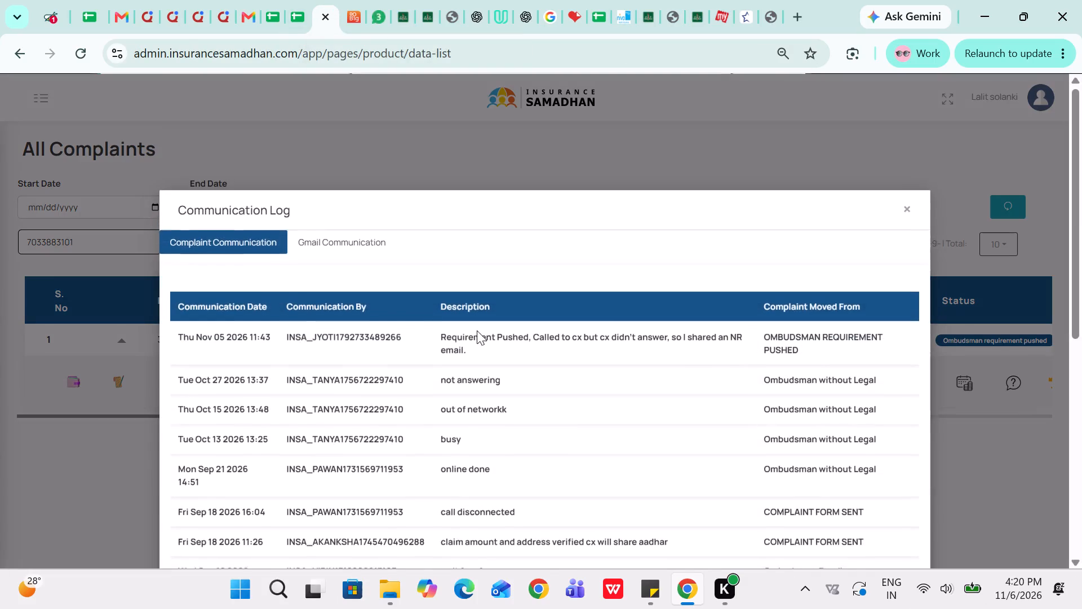
drag(487, 348, 409, 334)
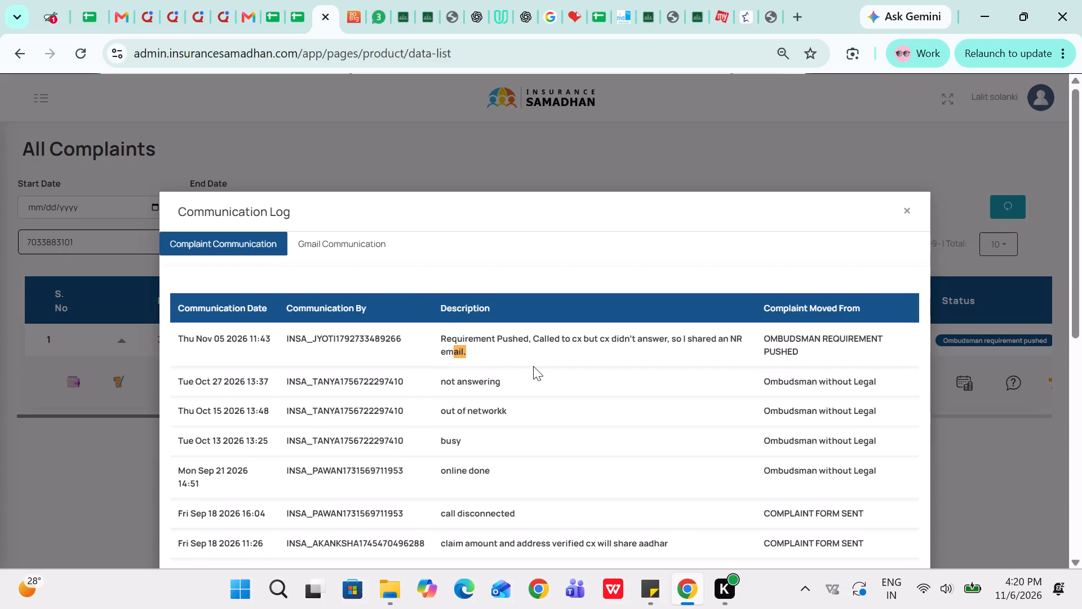
Close the communication log, copy the complaint's phone number, and call the customer on it from the Smartflo dialer.
click(544, 359)
click(499, 131)
click(754, 336)
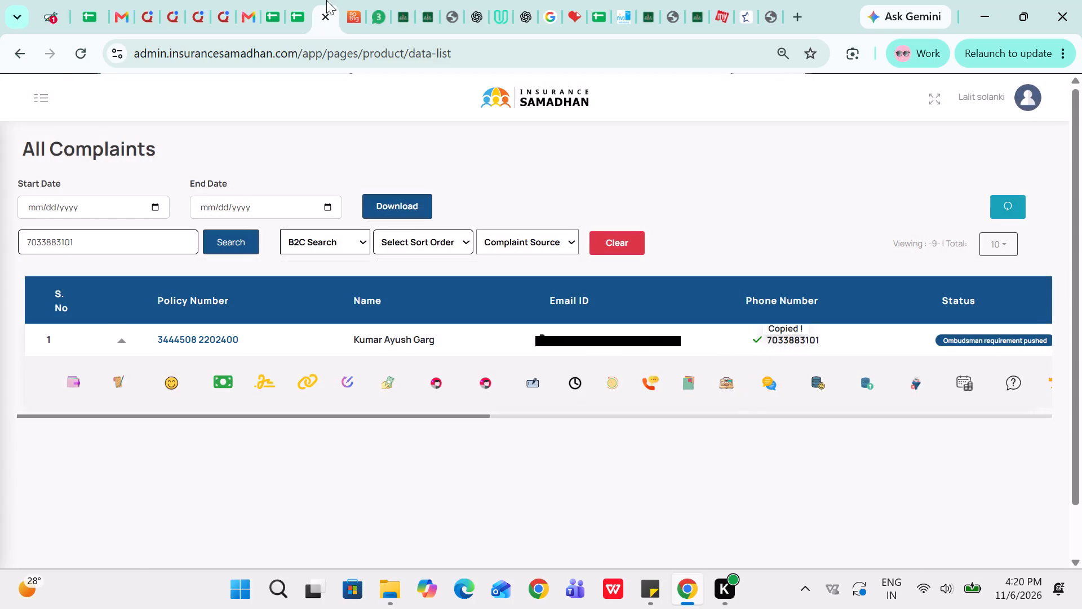
click(347, 0)
double_click(490, 189)
key(ctrl+v)
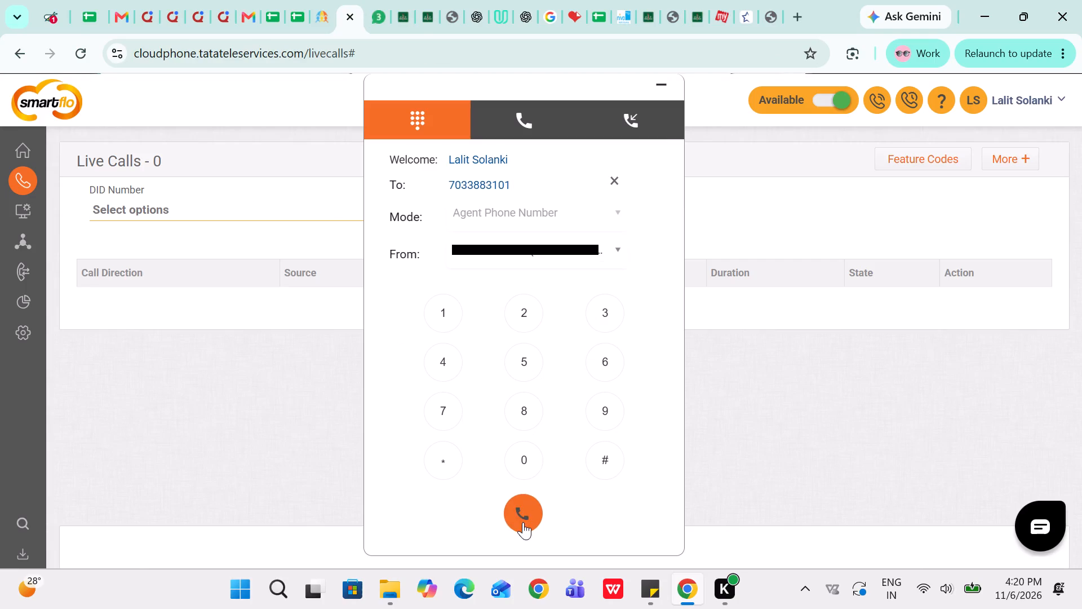
click(523, 522)
click(883, 514)
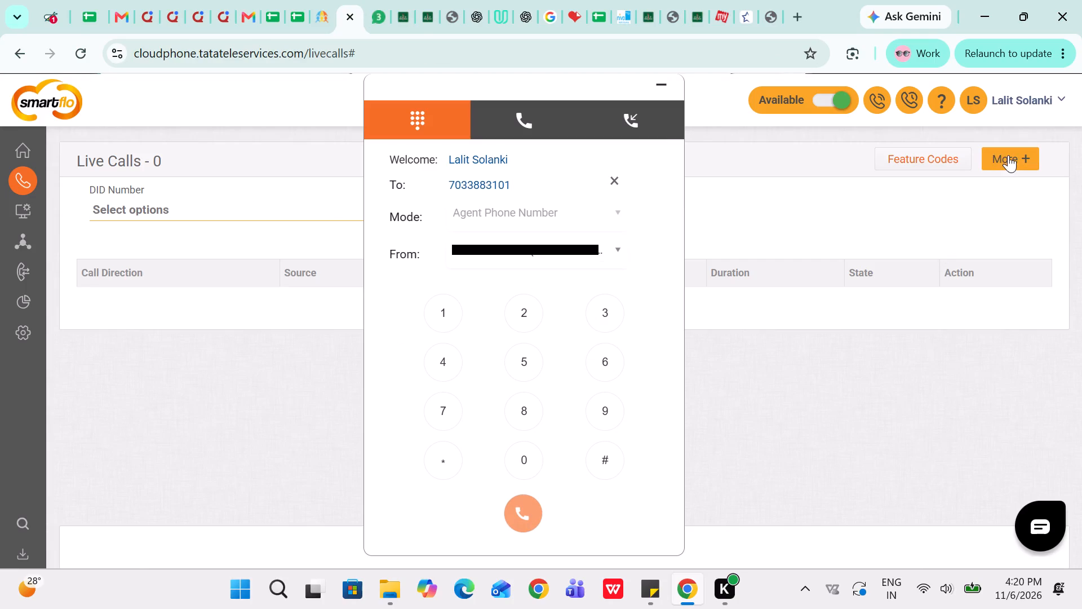
click(1008, 155)
click(1008, 155)
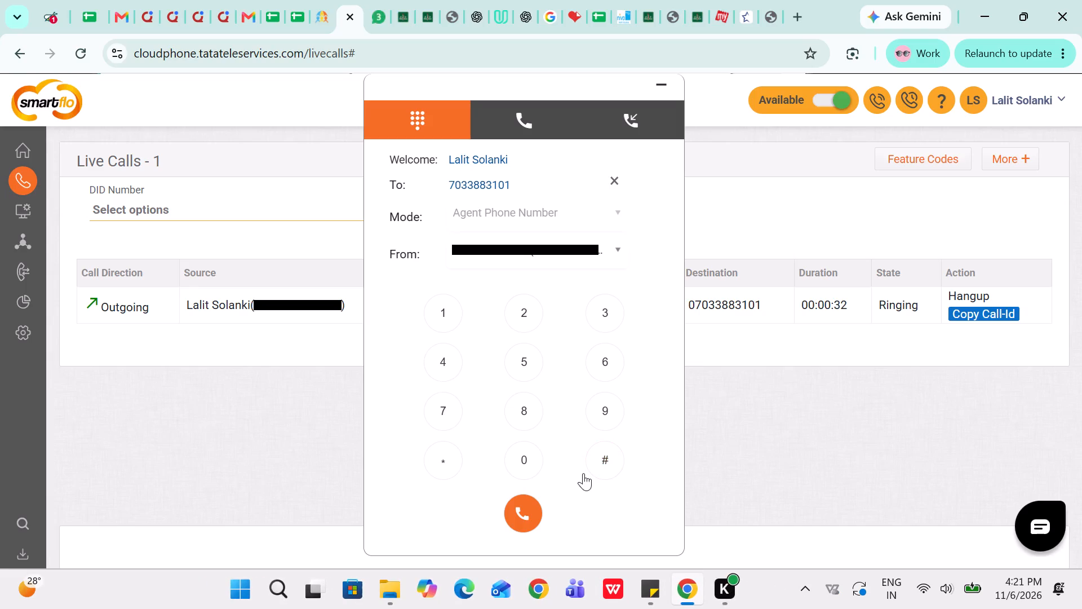
Back in the complaints portal, save a new comment "Not reachable." in the complaint's communication log.
click(317, 0)
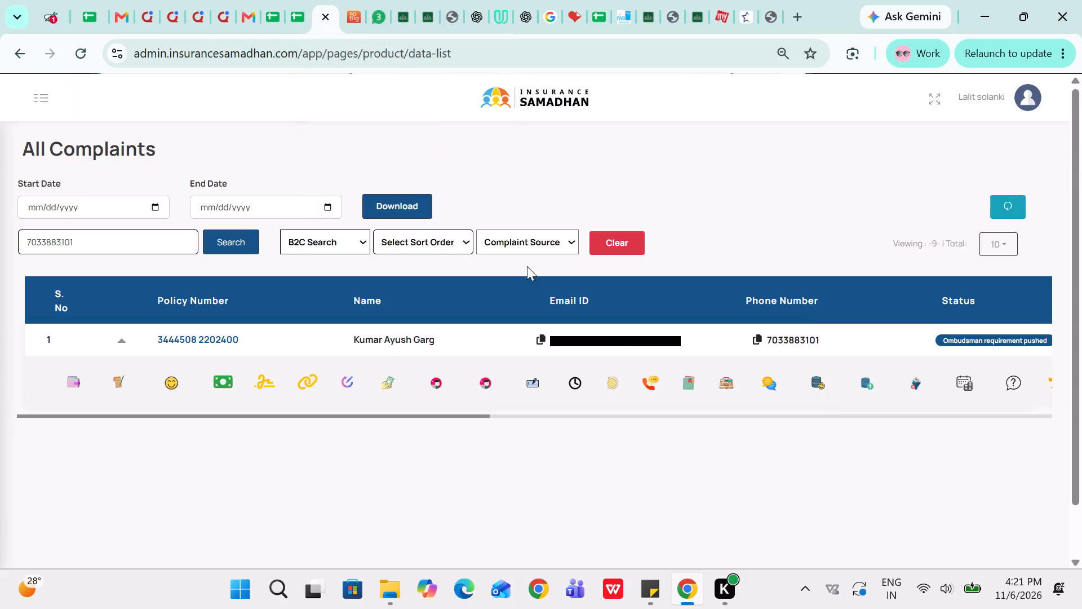
click(771, 383)
scroll(543, 415, down, 14)
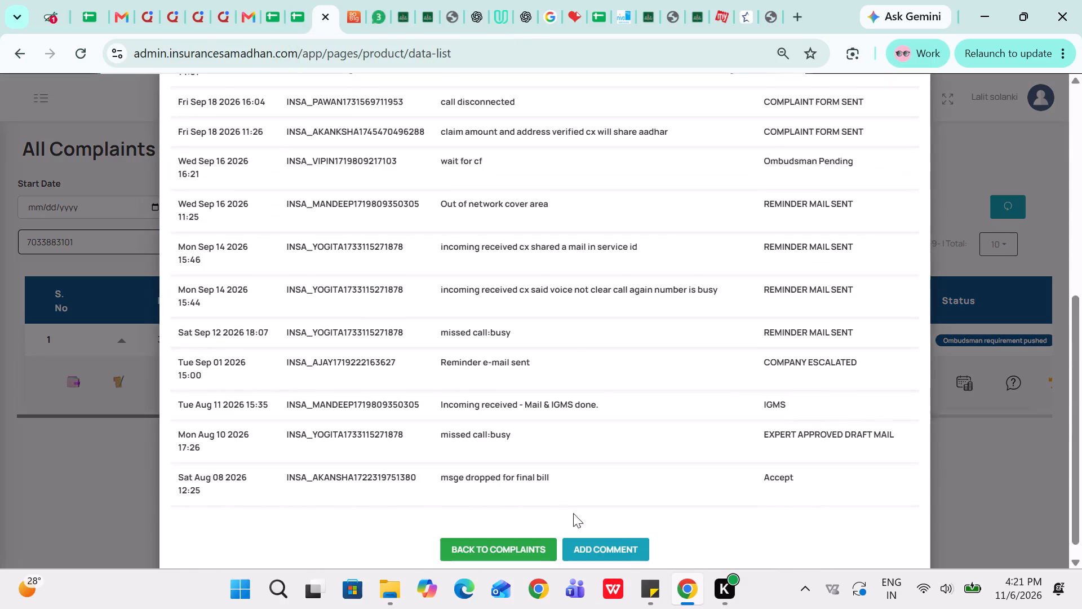
click(633, 538)
click(642, 381)
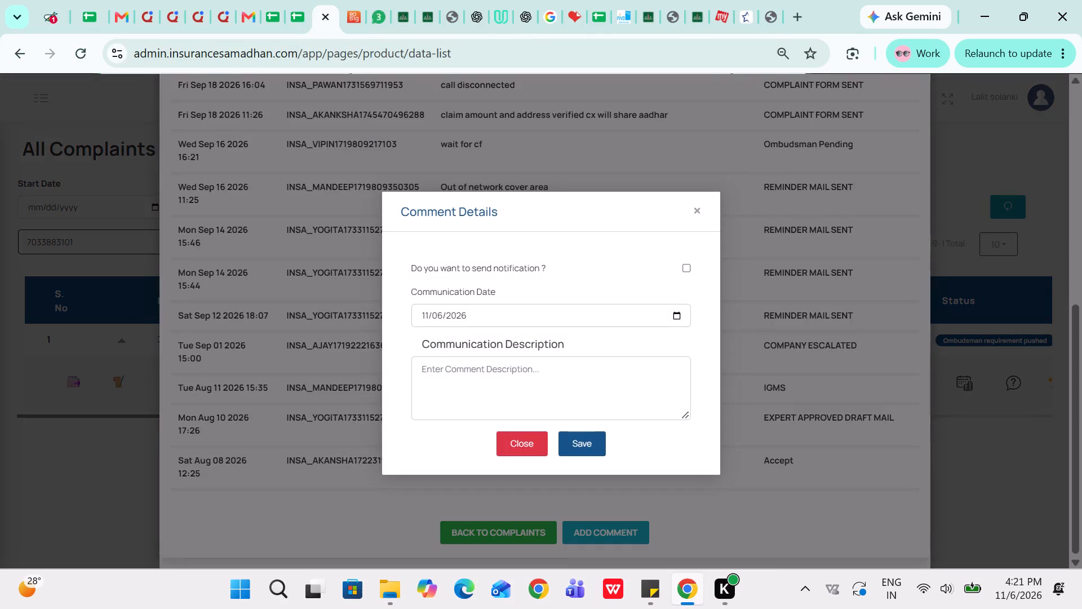
text(No re)
key(BackSpace)
key(BackSpace)
key(BackSpace)
text(t reachbal)
key(BackSpace)
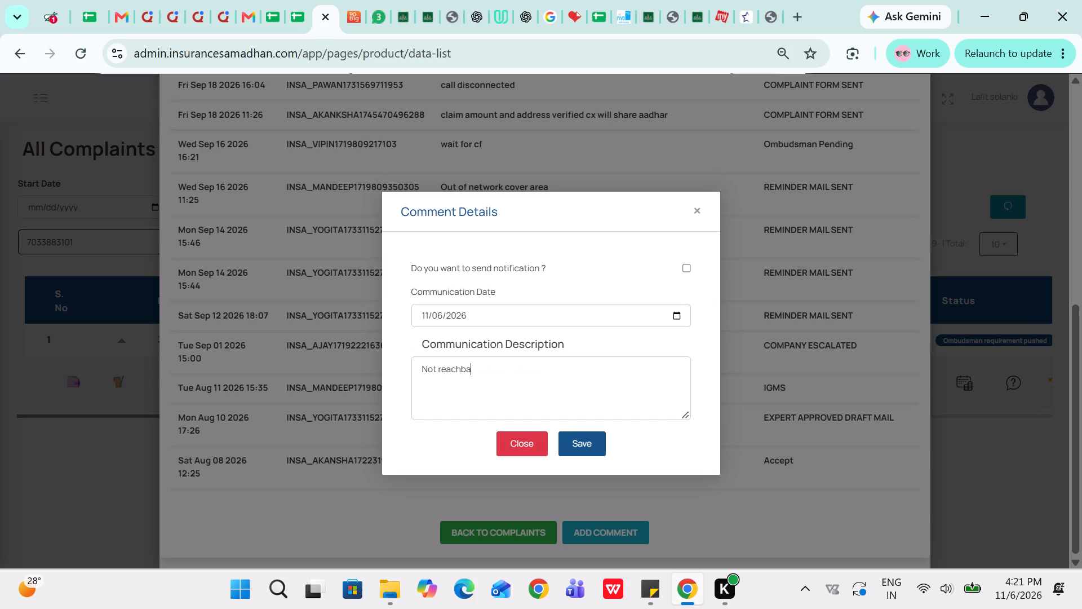
key(BackSpace)
key(BackSpace)
text(able.)
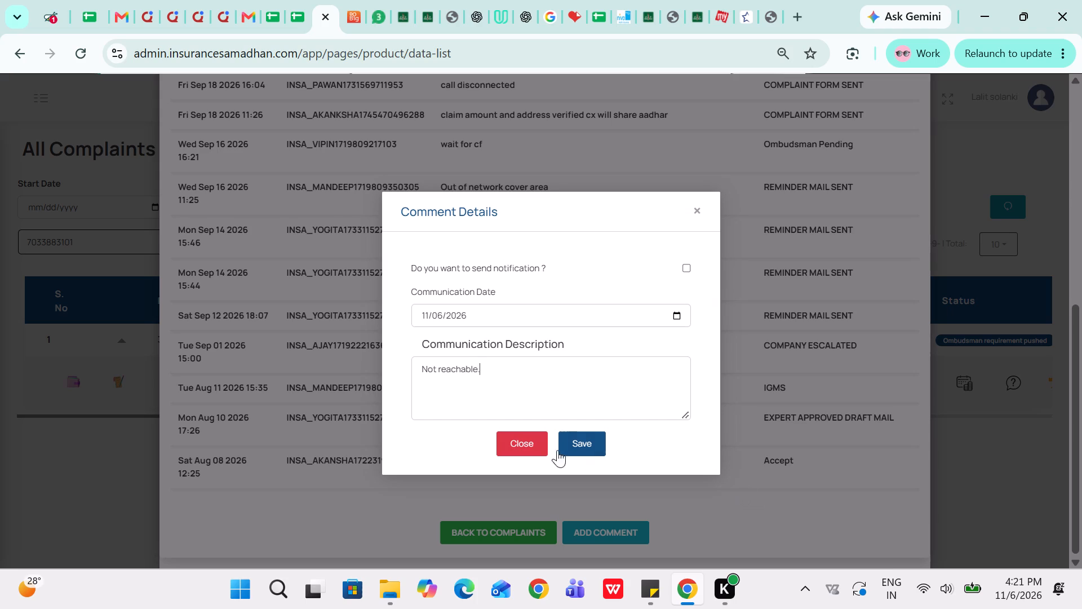
click(556, 442)
click(564, 445)
In the Missed call Ombudsman 2026 sheet, record the call status NR in column I of row 32.
click(278, 0)
click(296, 0)
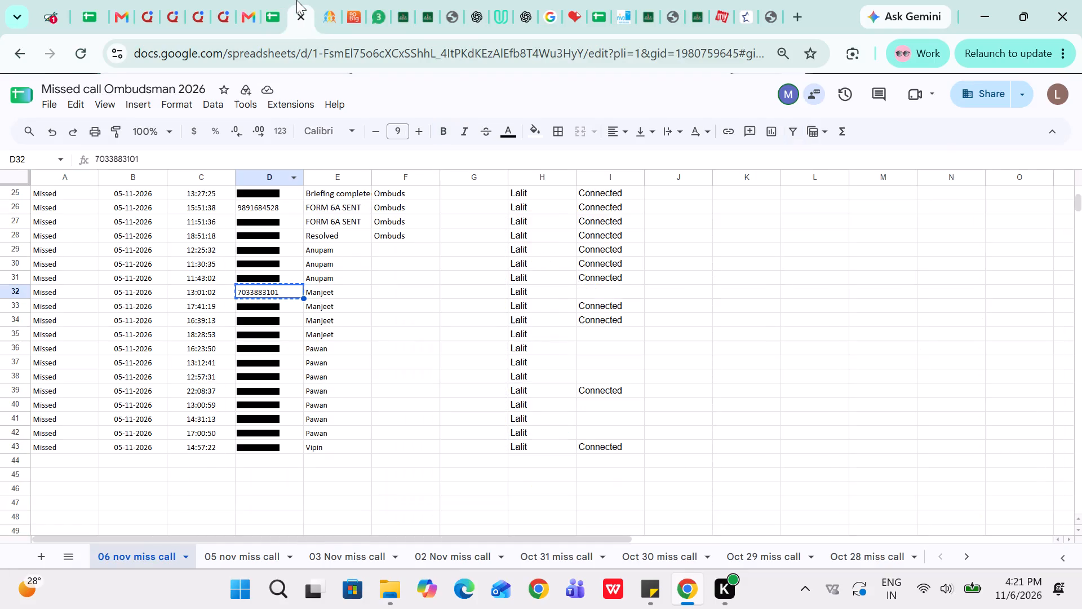
key(Right)
key(Right)
key(Right)
key(Right)
key(Right)
text(NR)
key(Return)
Copy the phone number of the Manjeet missed call in row 35, the next one without a status.
key(Down)
key(Down)
key(Left)
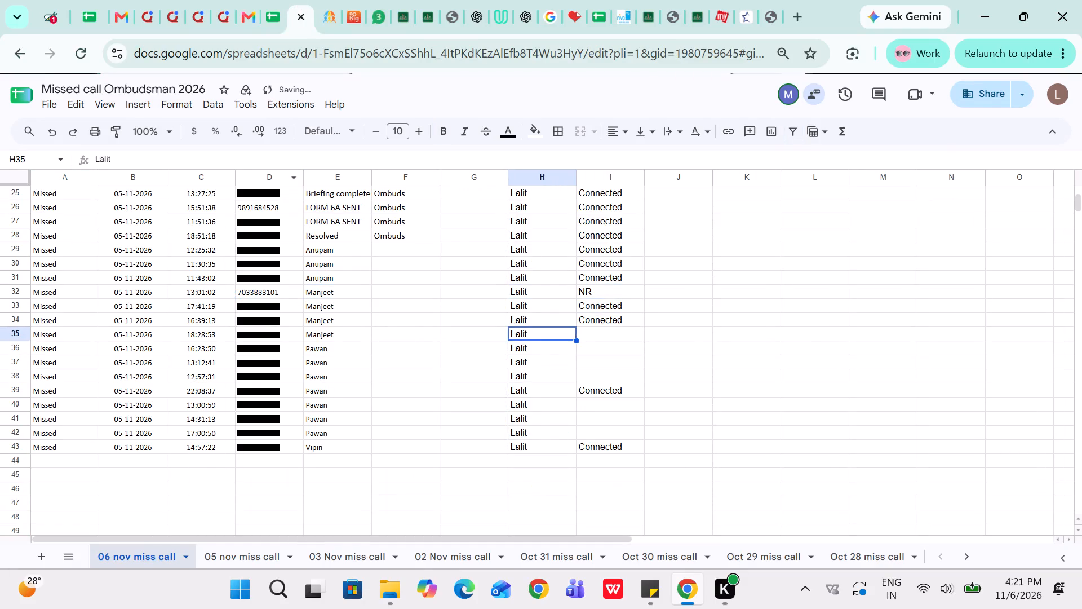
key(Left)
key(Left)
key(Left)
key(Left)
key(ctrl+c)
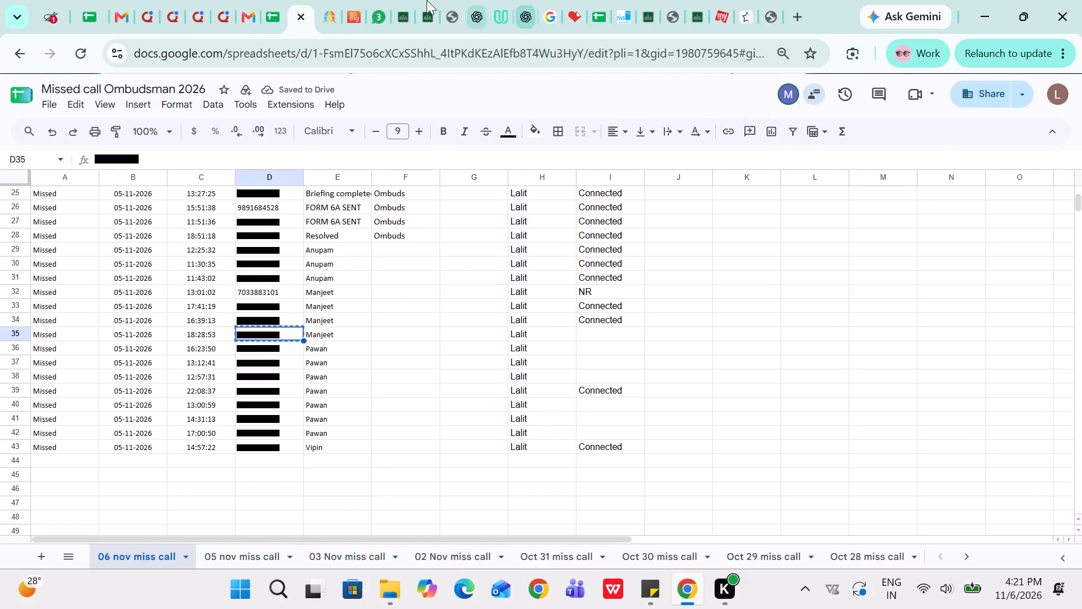
In the complaints portal, search All Complaints for the phone number copied from row 35 and expand the matching complaint's actions.
click(336, 0)
click(35, 206)
drag(114, 251, 0, 256)
key(ctrl+v)
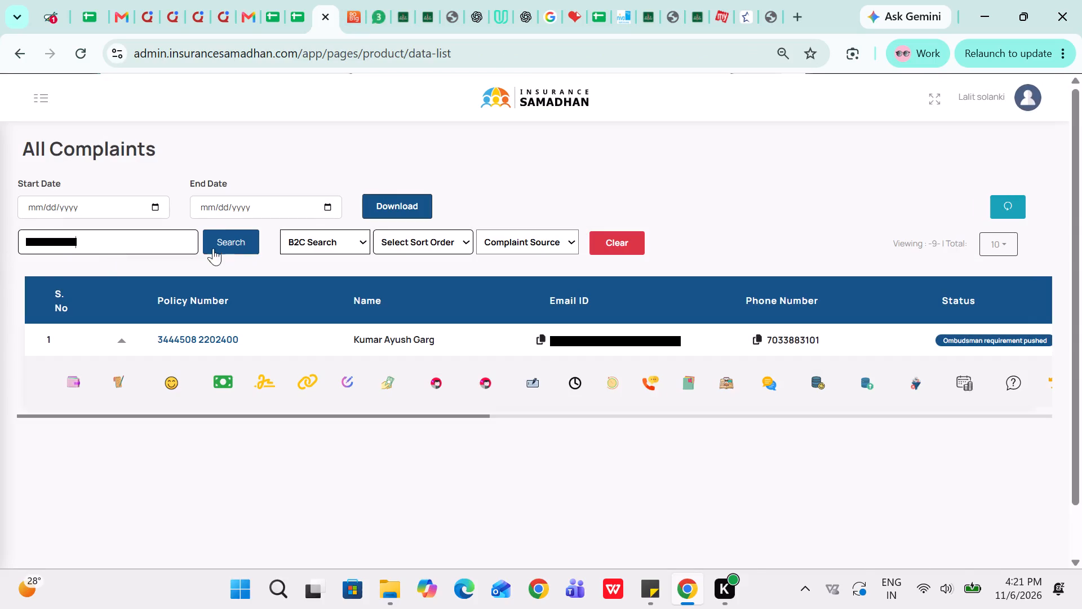
click(212, 246)
click(578, 499)
click(742, 328)
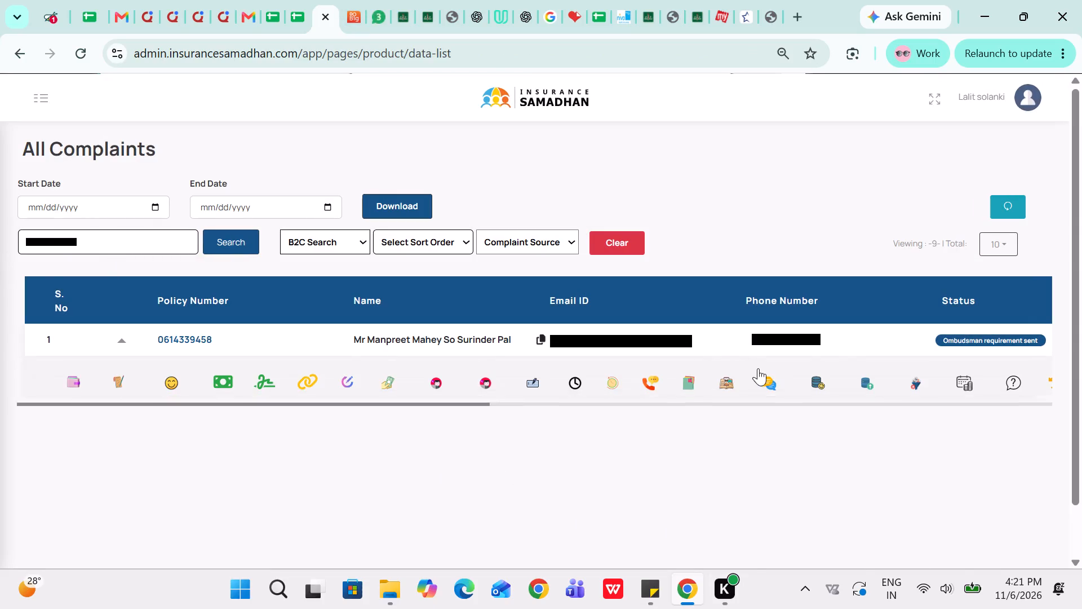
click(774, 381)
drag(658, 351, 397, 352)
click(557, 377)
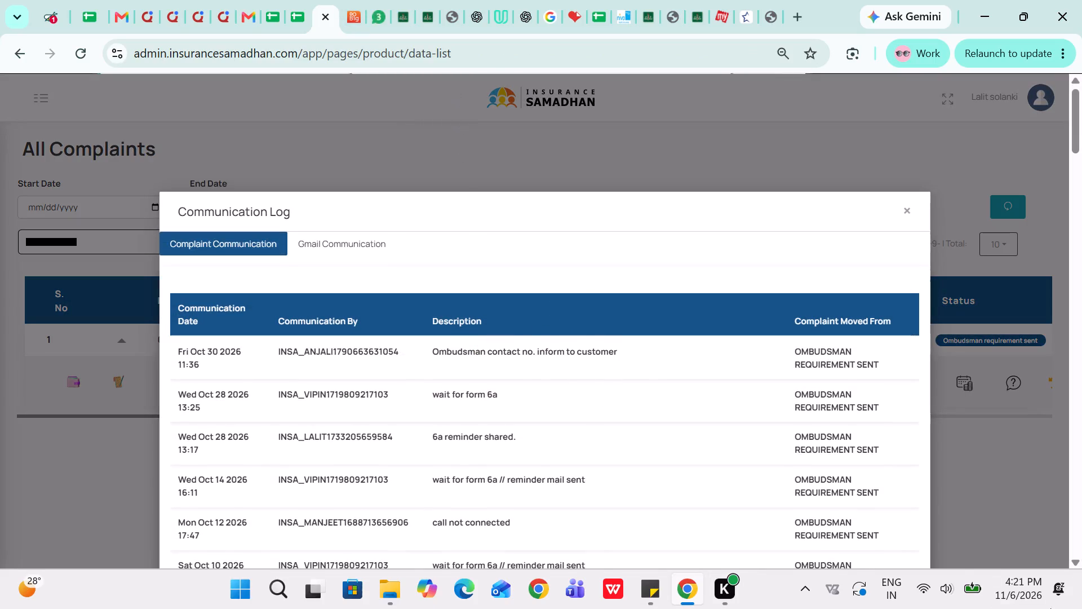
click(531, 125)
click(731, 333)
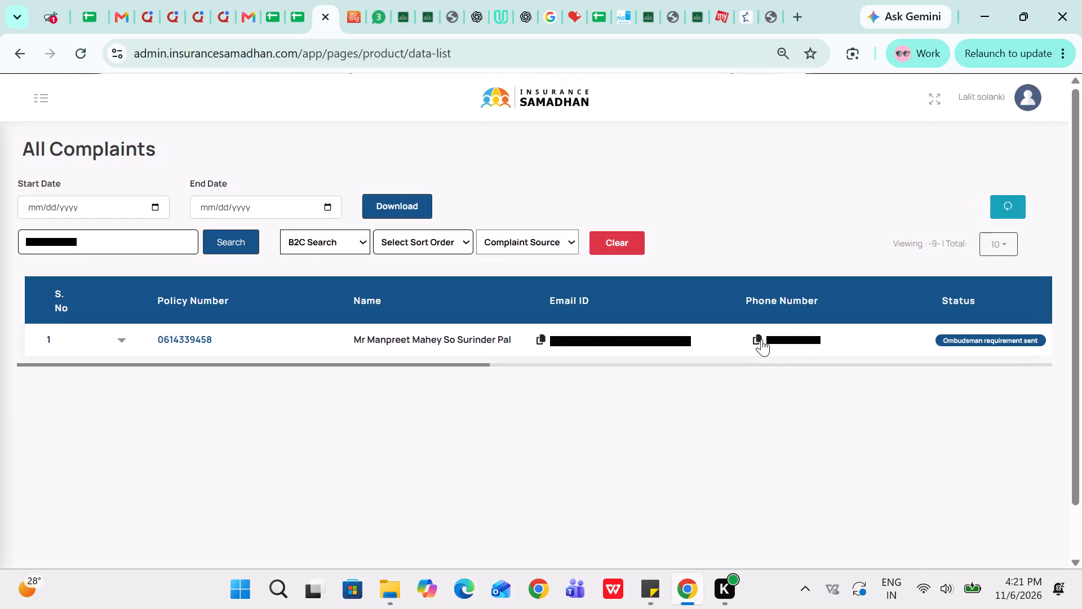
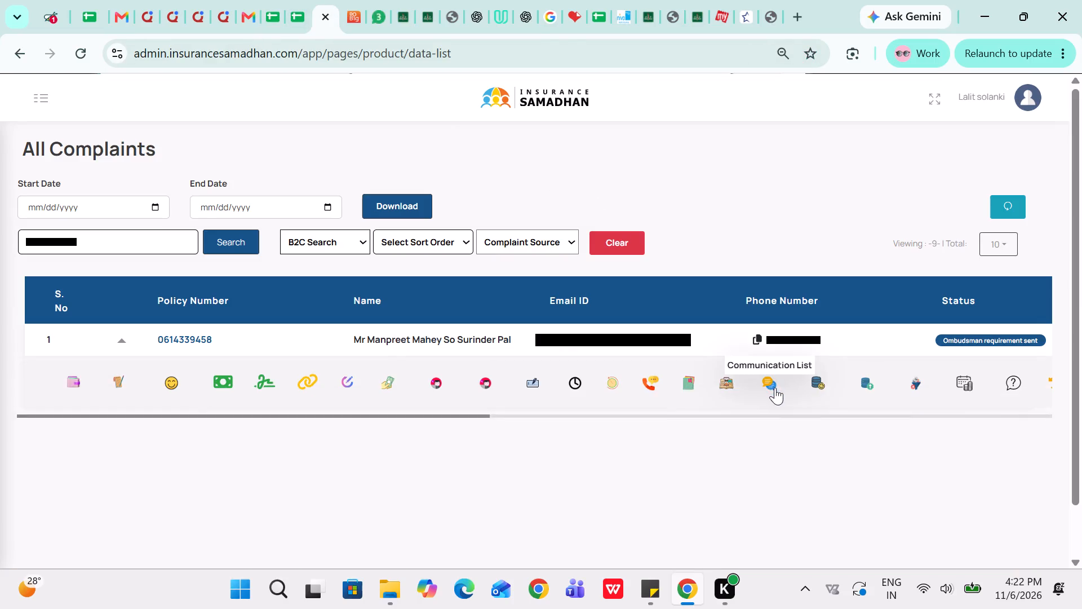
Open the communication log of the single complaint listed in All Complaints to review its past communications.
click(462, 142)
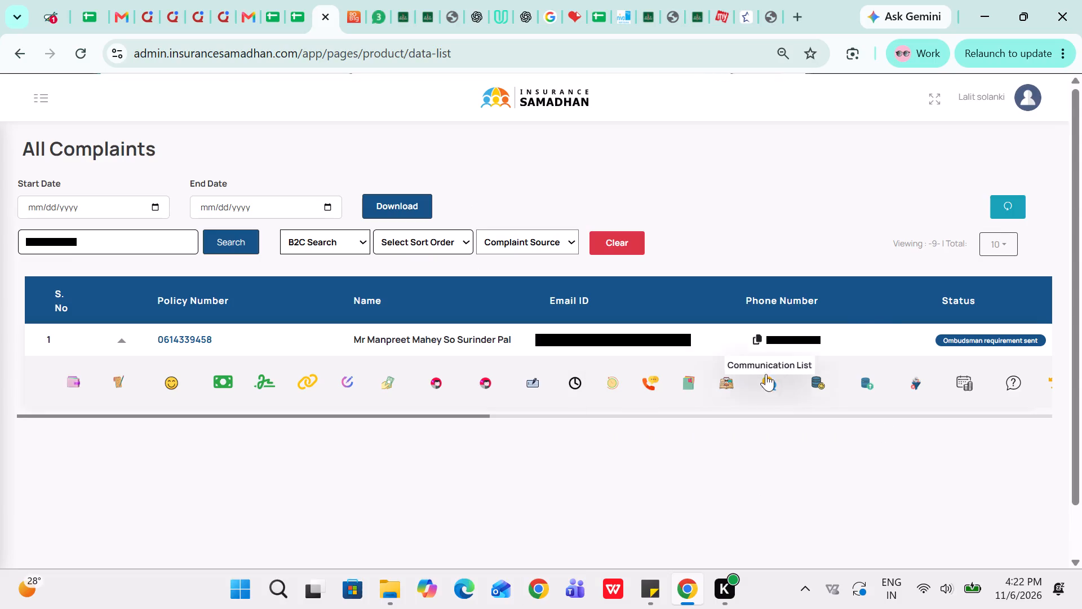
click(771, 388)
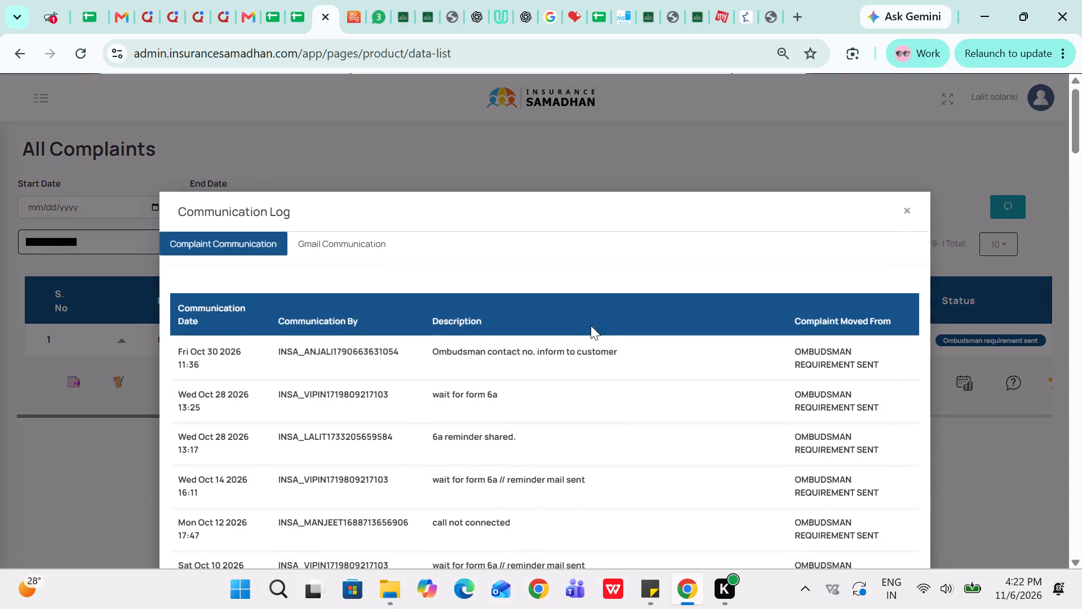
Close the communication log, open the complaint by its policy number, and review its Ombudsman requirement section.
click(451, 133)
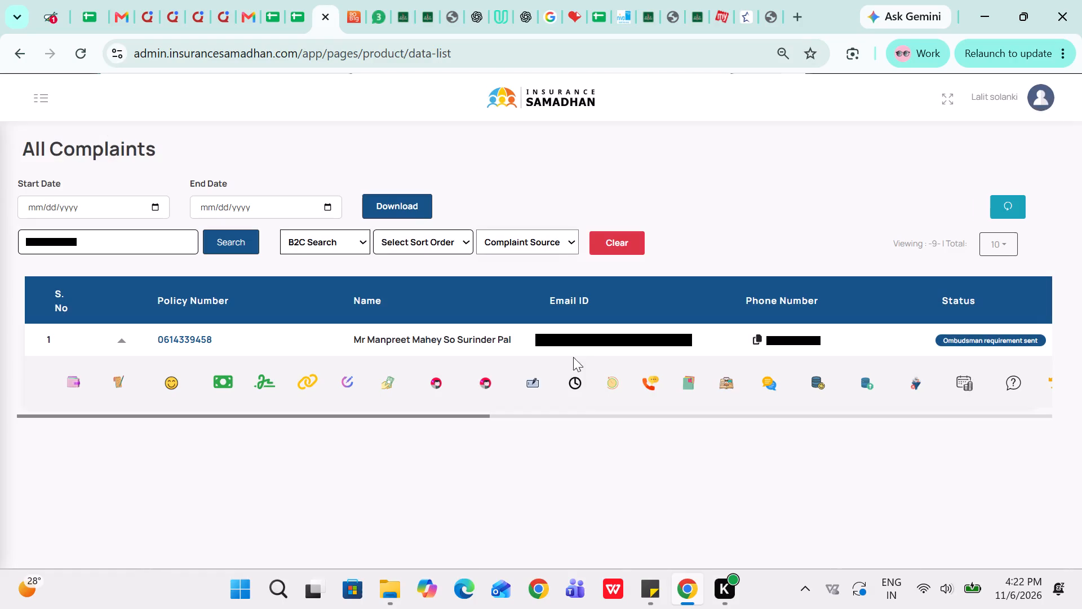
click(202, 342)
click(266, 208)
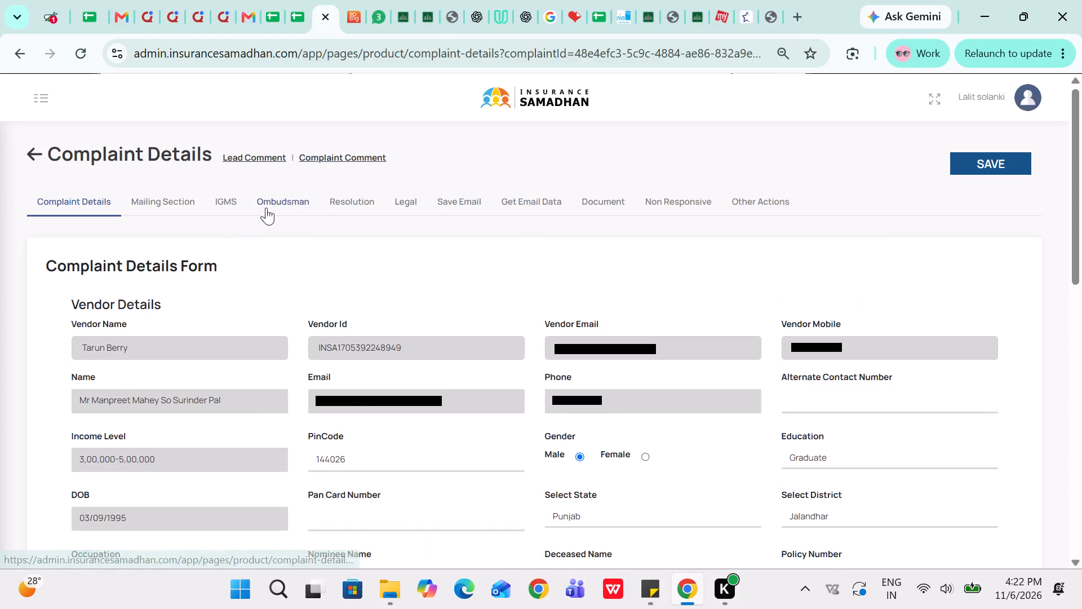
scroll(442, 228, down, 3)
scroll(475, 263, down, 4)
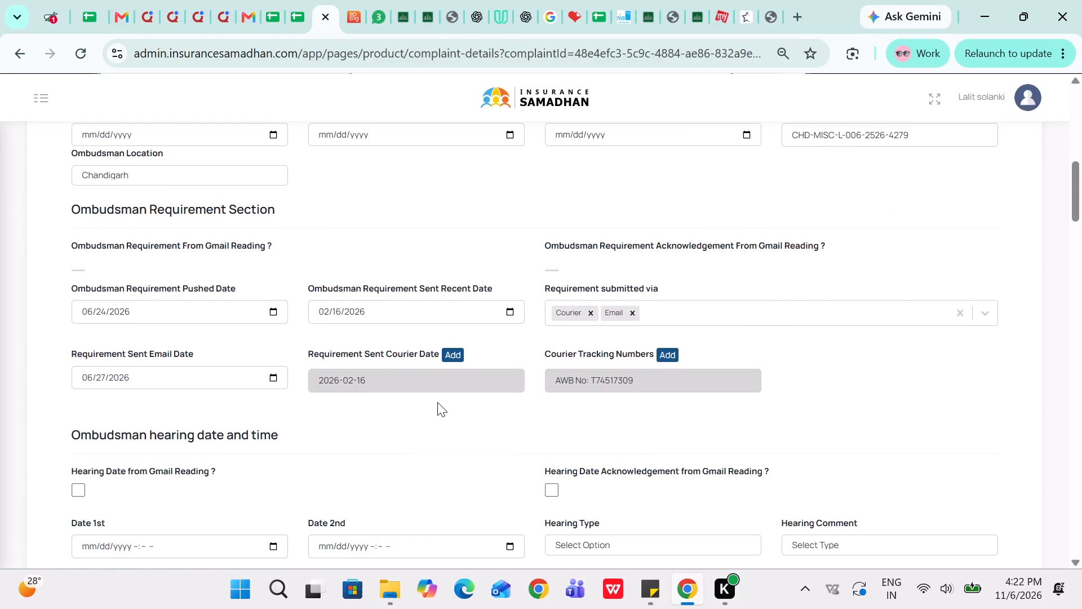
scroll(437, 402, up, 10)
Check the Complaint Details form and review the complaint comments in the communication log, closing the log when done.
click(59, 205)
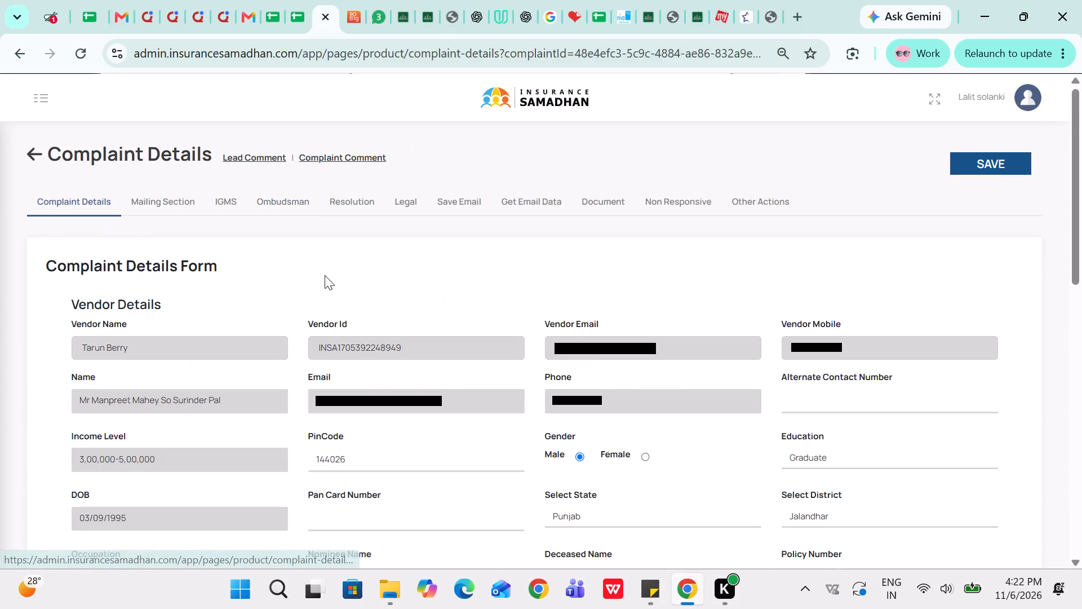
drag(505, 411, 224, 373)
click(437, 316)
click(316, 152)
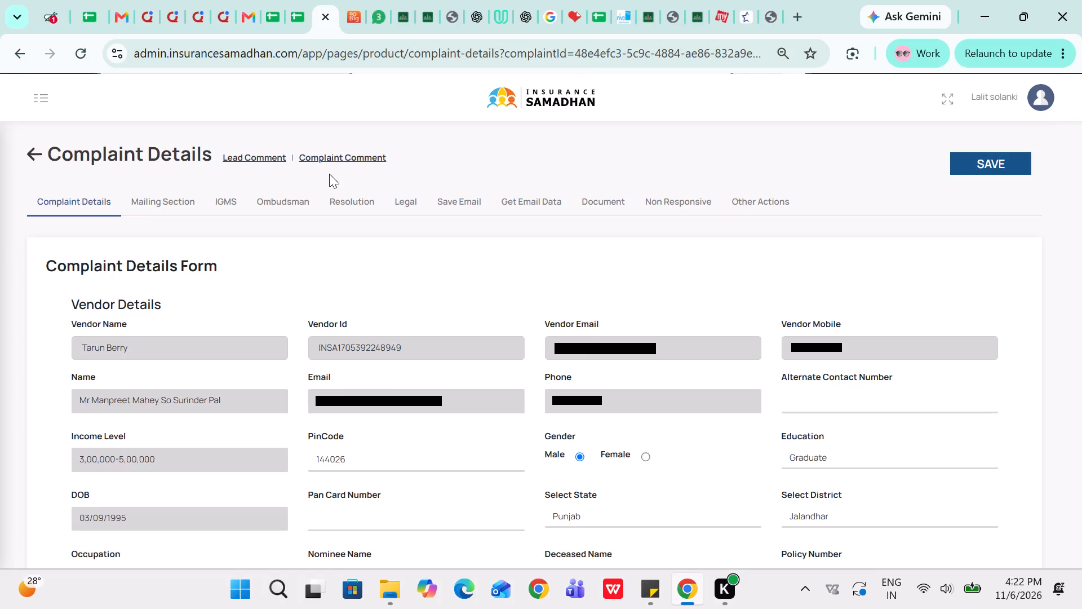
drag(624, 355, 237, 330)
click(498, 367)
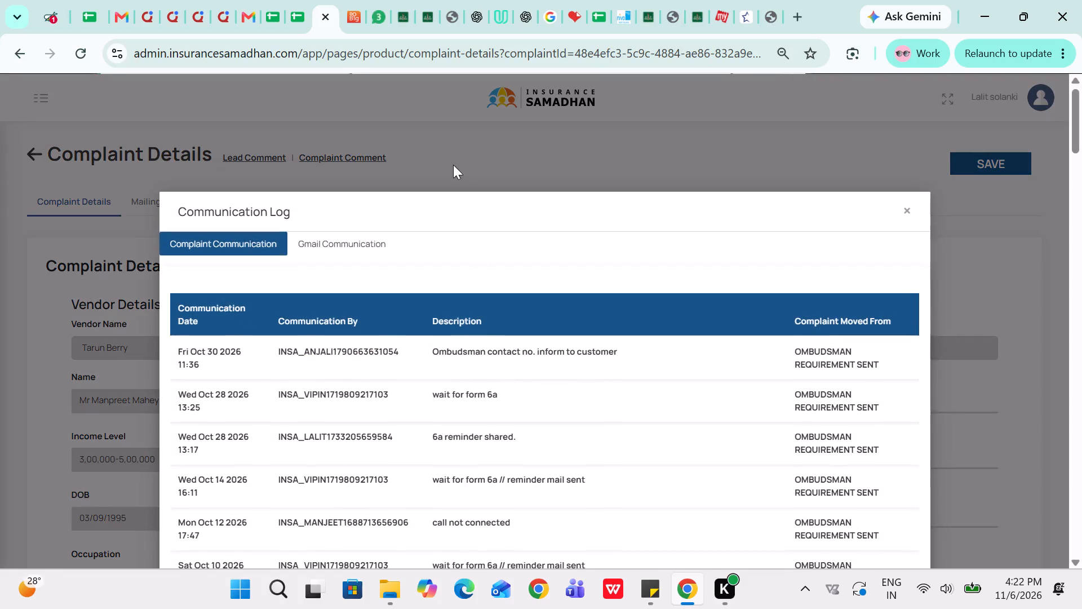
click(453, 165)
Examine the complainant's email, contact, policy and assignment details in the Complaint Details form.
drag(482, 405, 248, 389)
click(469, 275)
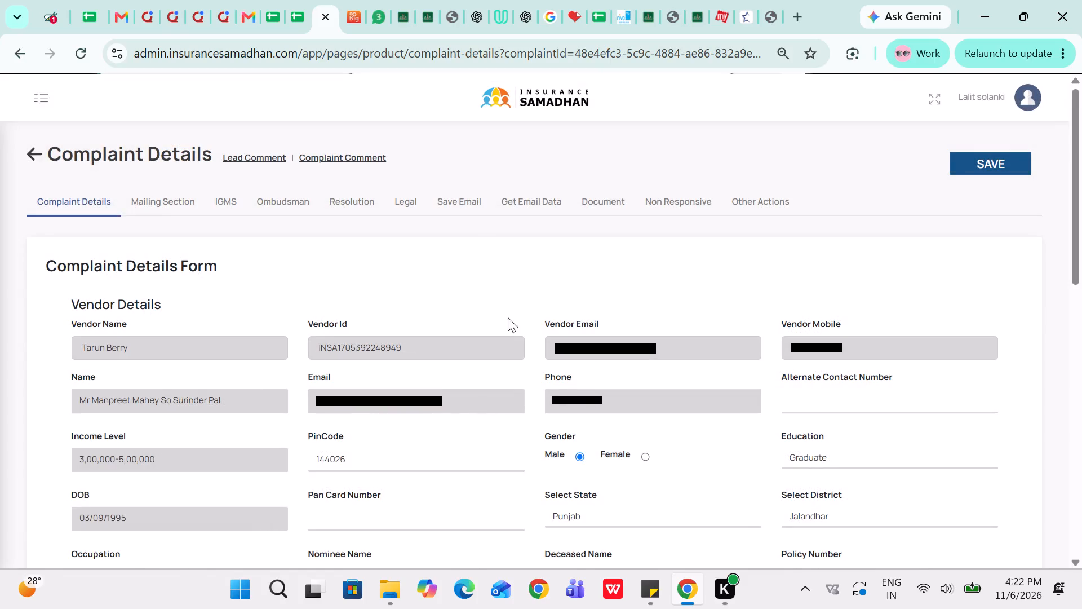
drag(640, 406, 345, 362)
click(474, 249)
drag(488, 398, 258, 394)
click(425, 275)
drag(484, 410, 153, 333)
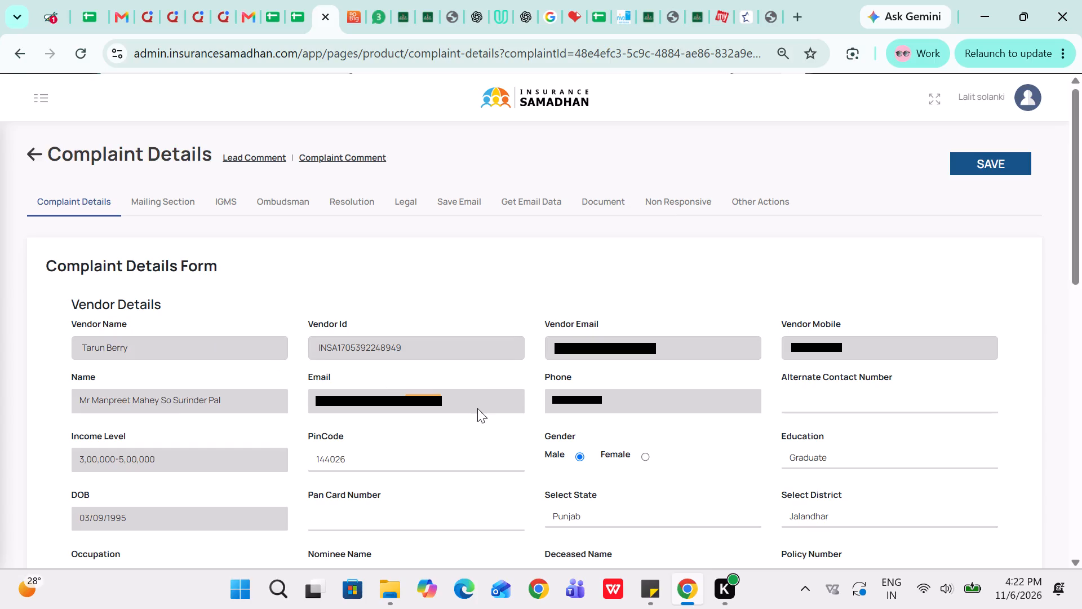
drag(651, 405, 413, 397)
drag(481, 397, 3, 315)
click(294, 364)
drag(671, 405, 475, 404)
drag(517, 399, 118, 318)
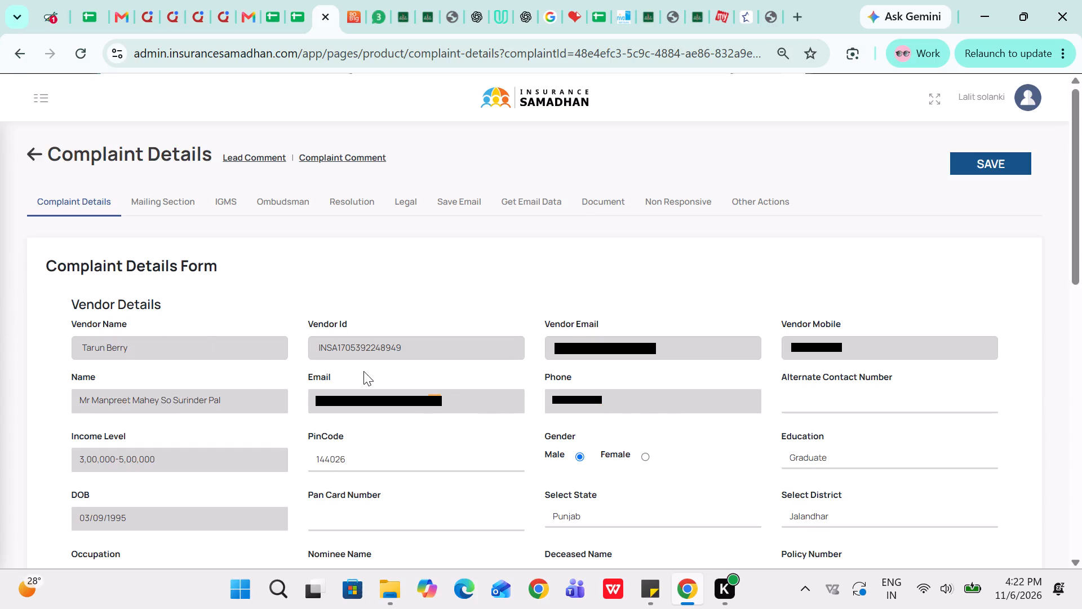
click(366, 371)
scroll(348, 280, down, 4)
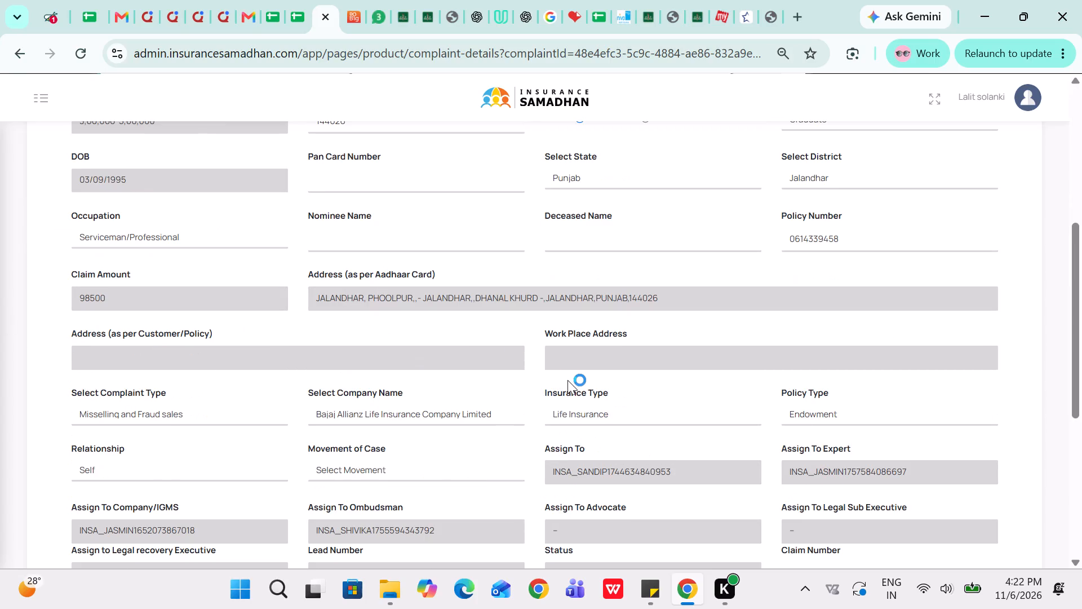
scroll(562, 375, up, 2)
scroll(540, 377, down, 1)
scroll(523, 377, up, 1)
scroll(333, 321, up, 9)
drag(445, 346, 183, 345)
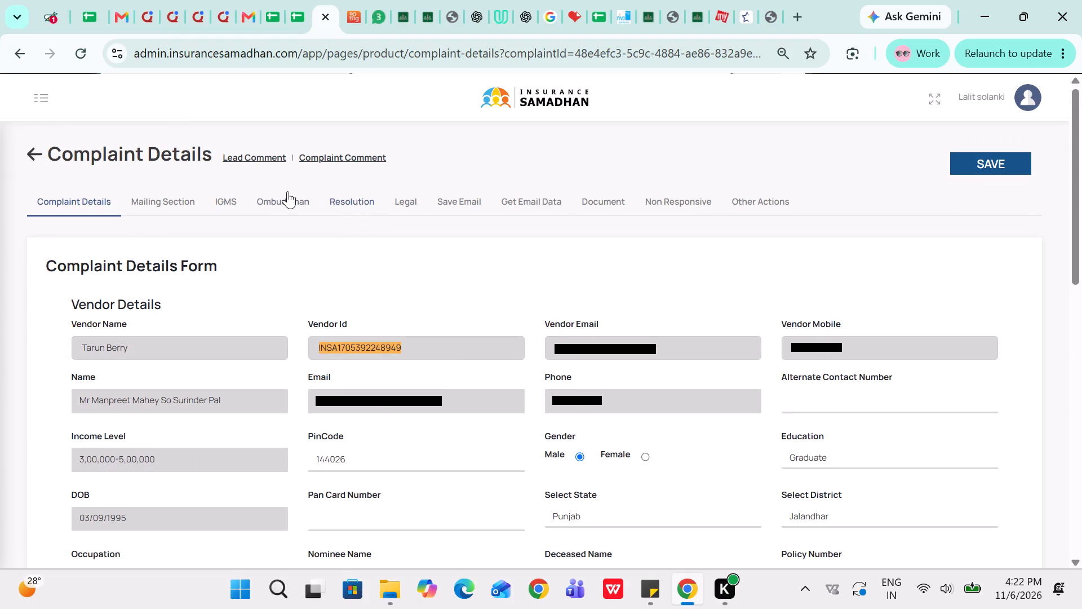
From the Ombudsman section, reread the earlier 6A reminder comments in the complaint's communication log, and close the log.
click(287, 191)
click(376, 152)
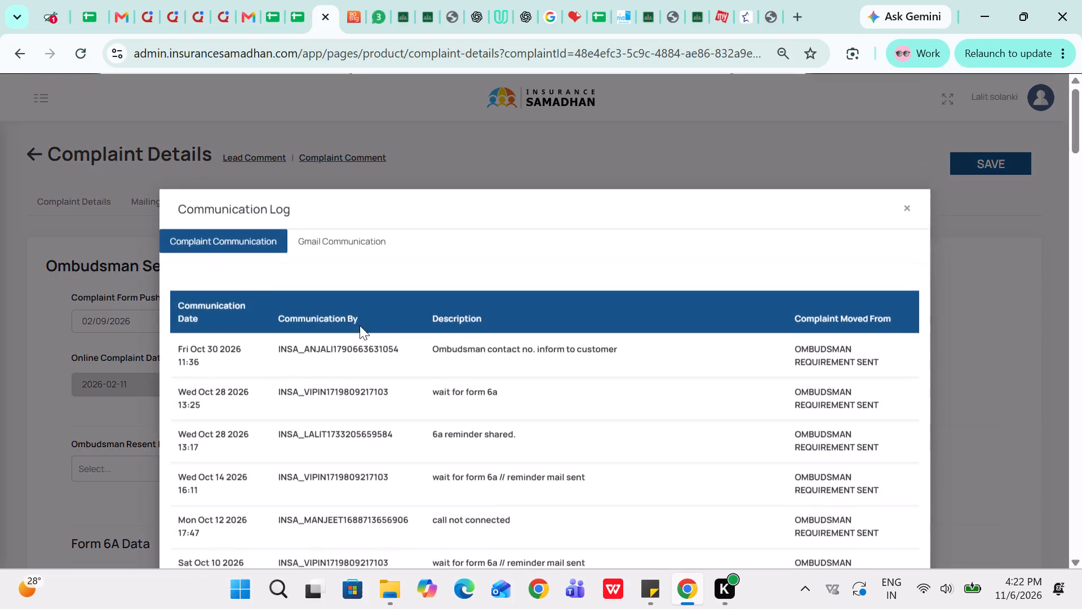
drag(560, 444, 326, 441)
click(543, 431)
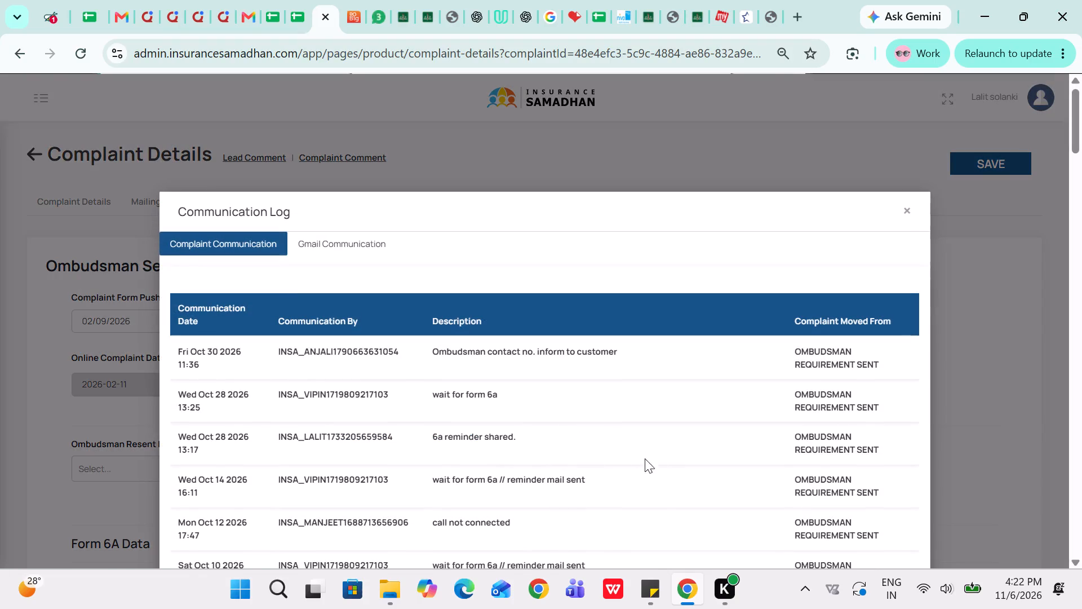
drag(591, 444, 314, 440)
click(486, 449)
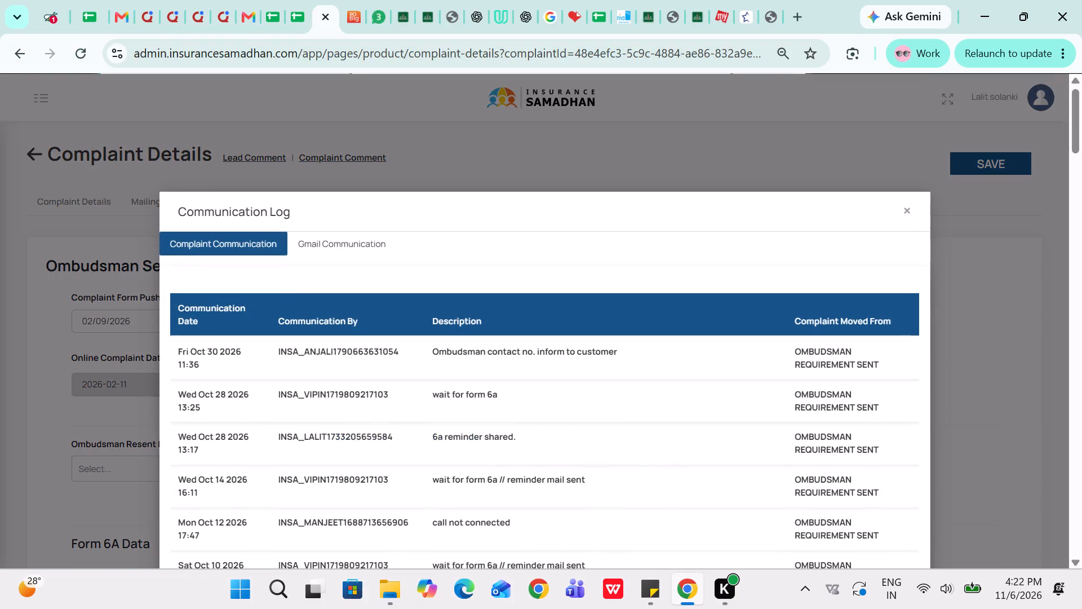
drag(542, 431, 358, 431)
click(484, 445)
click(459, 155)
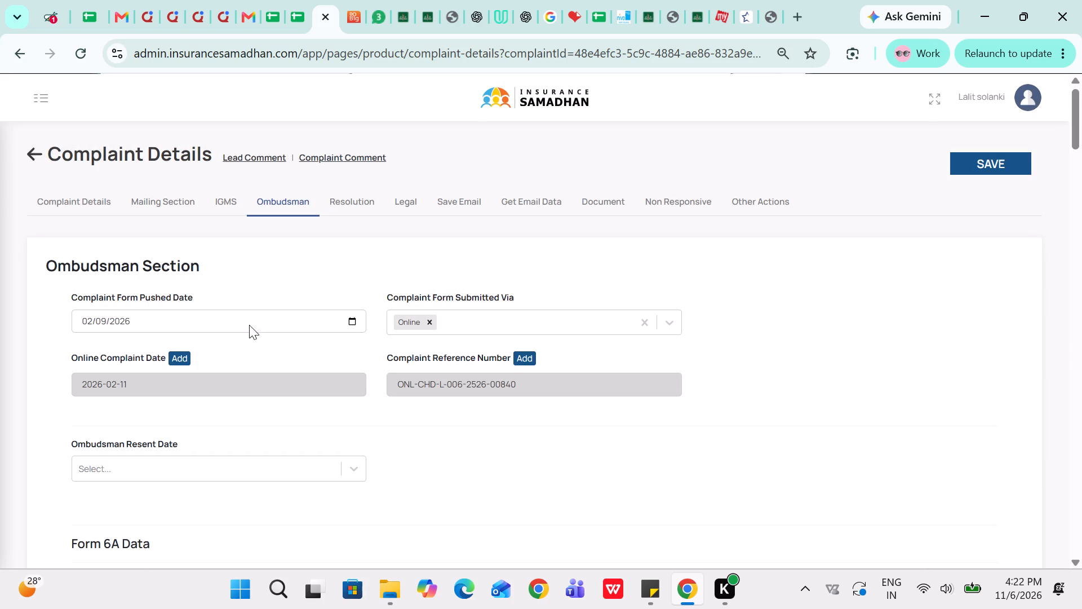
drag(209, 269, 43, 268)
click(169, 288)
Generate a Single reminder for the complaint and send the Form 6A Reminder Mail to the Ombudsman.
click(782, 197)
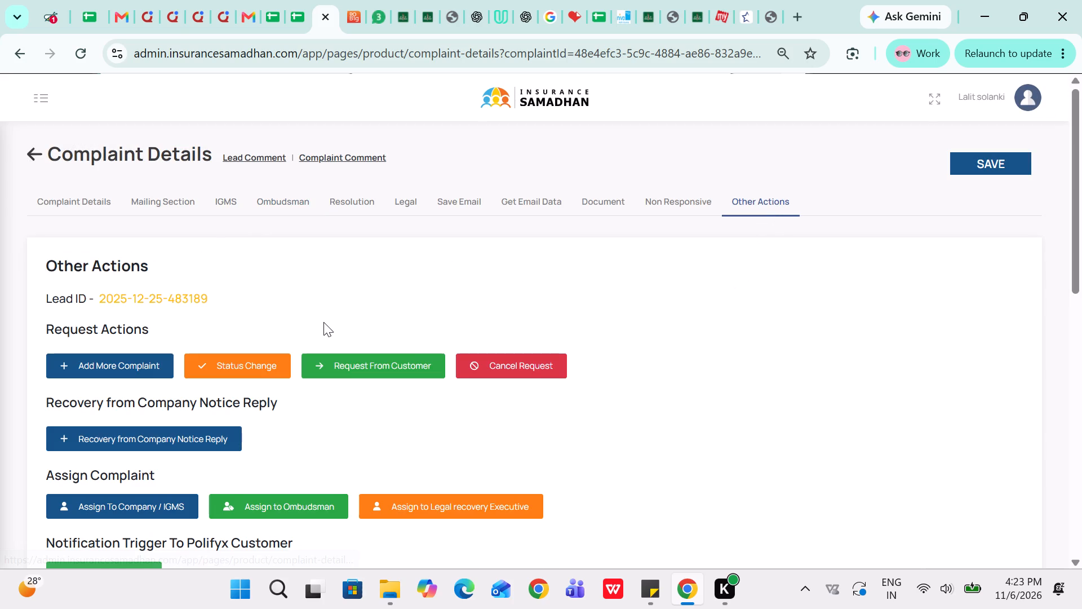
scroll(210, 438, down, 5)
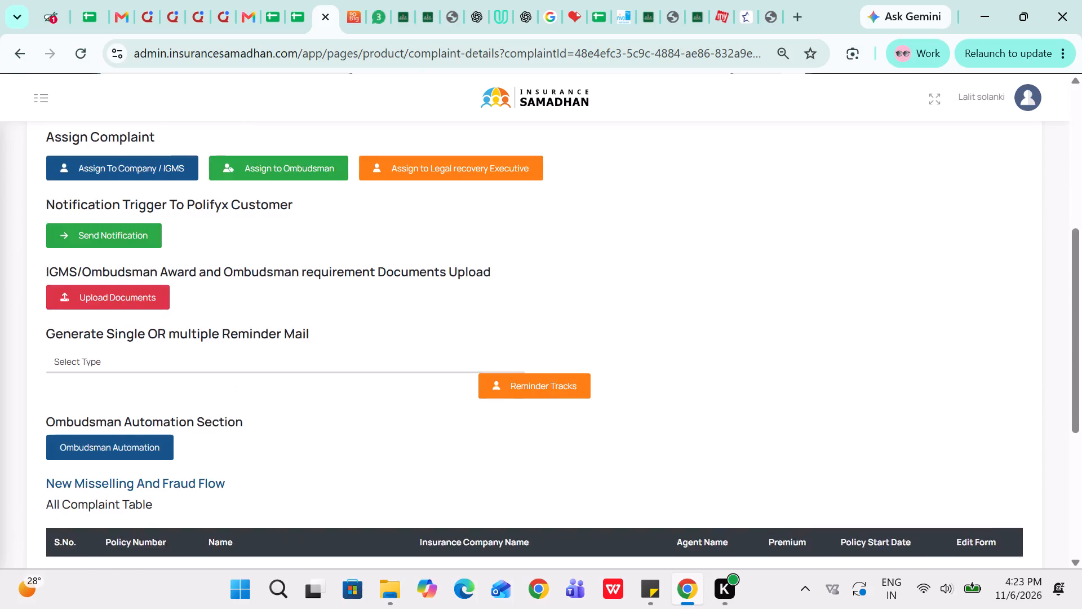
scroll(215, 420, down, 3)
scroll(114, 277, up, 3)
click(105, 328)
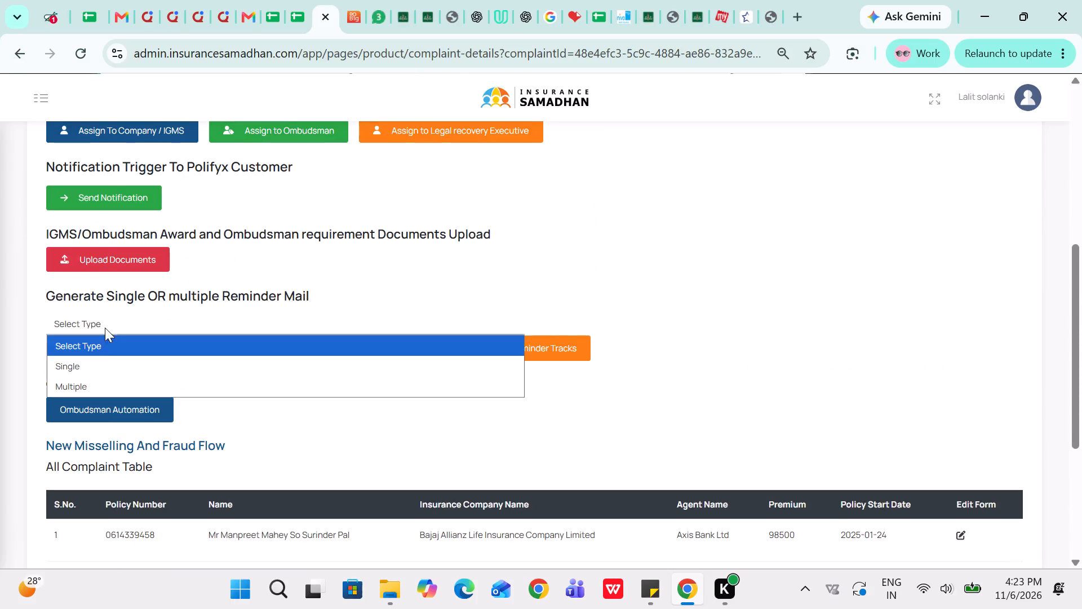
click(106, 364)
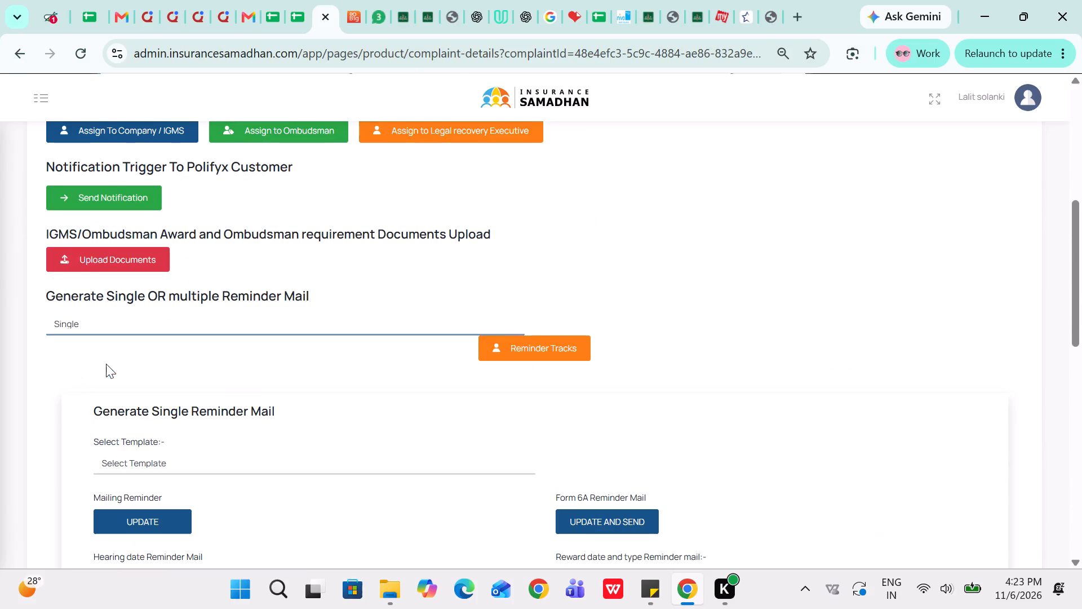
click(620, 536)
click(619, 524)
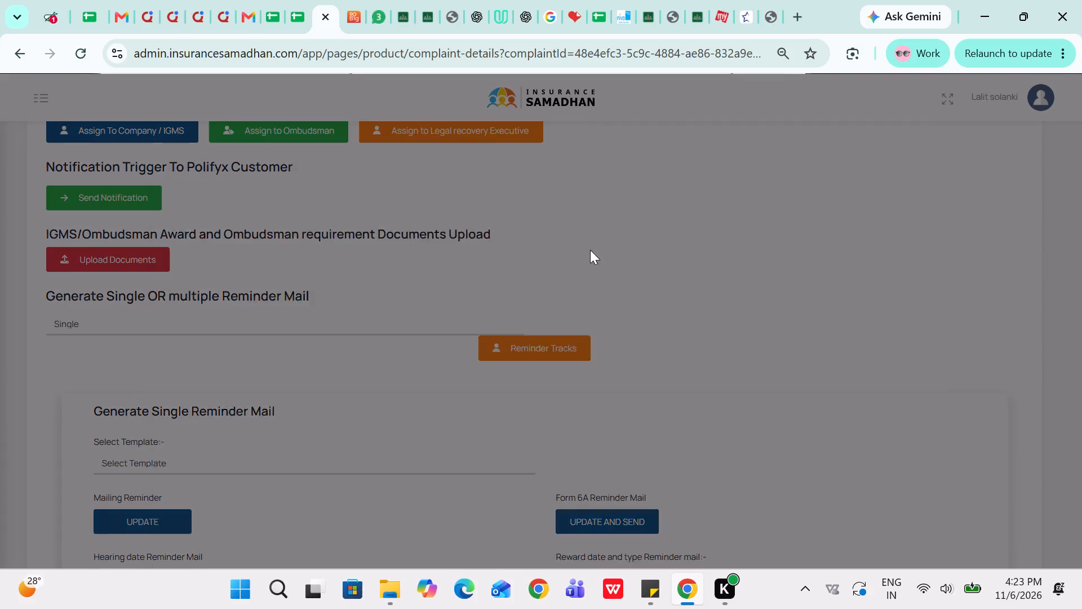
scroll(582, 337, down, 10)
click(578, 549)
click(578, 546)
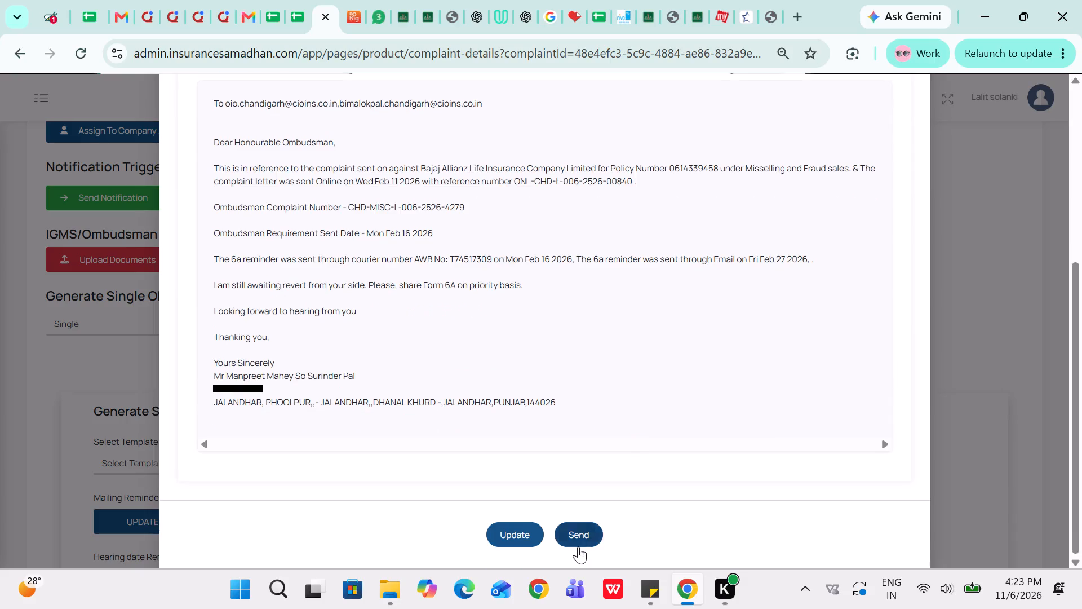
click(605, 158)
Return to the Complaint Details form and examine the complainant's email, address and policy details.
scroll(230, 161, up, 6)
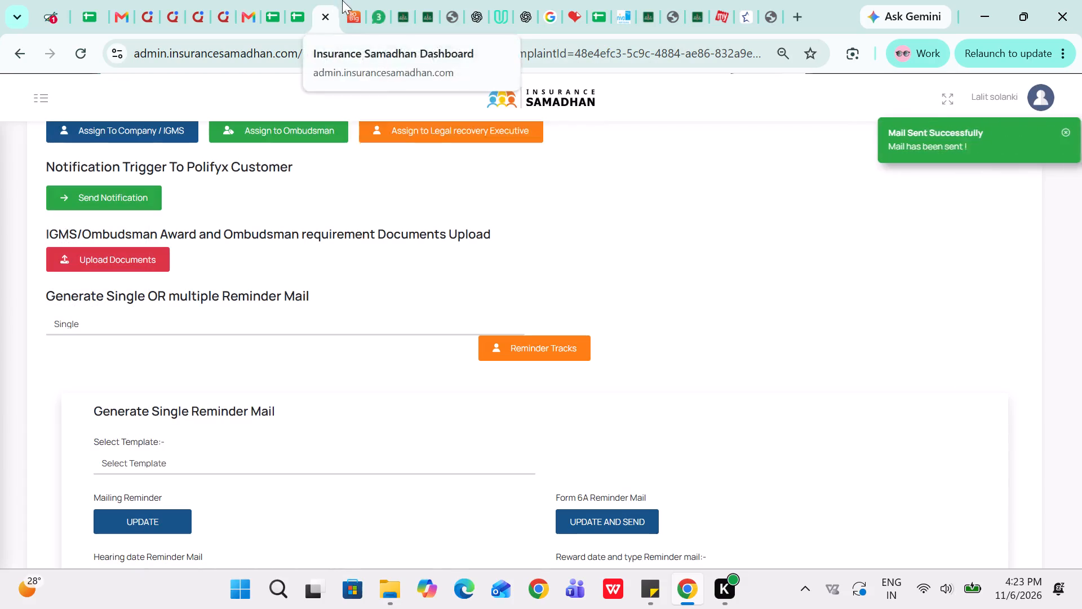
scroll(209, 292, up, 3)
scroll(209, 292, down, 1)
scroll(209, 292, up, 1)
scroll(209, 292, down, 1)
scroll(209, 292, up, 7)
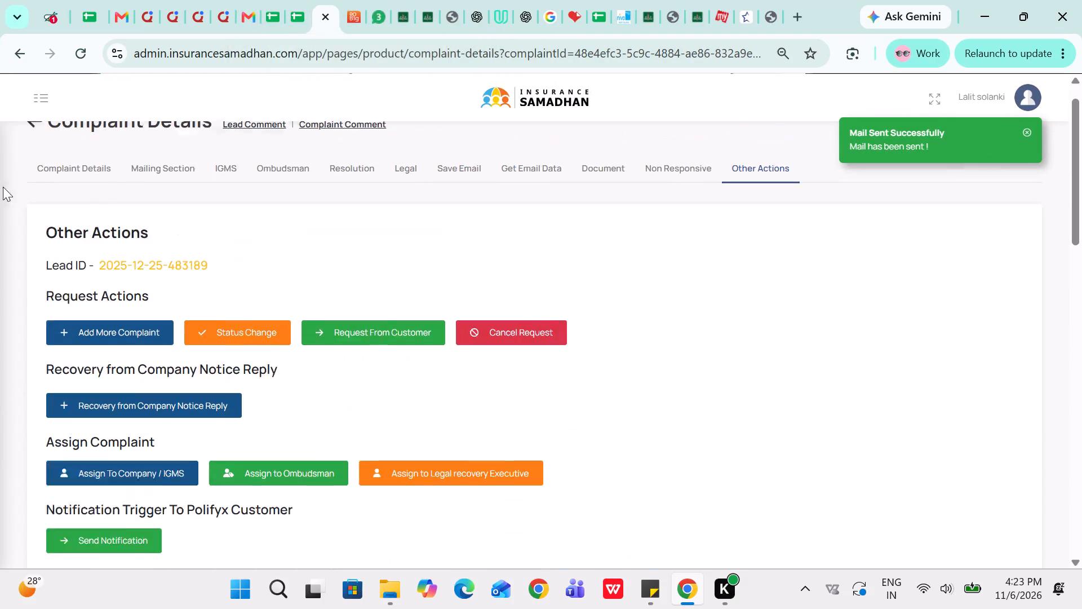
click(85, 189)
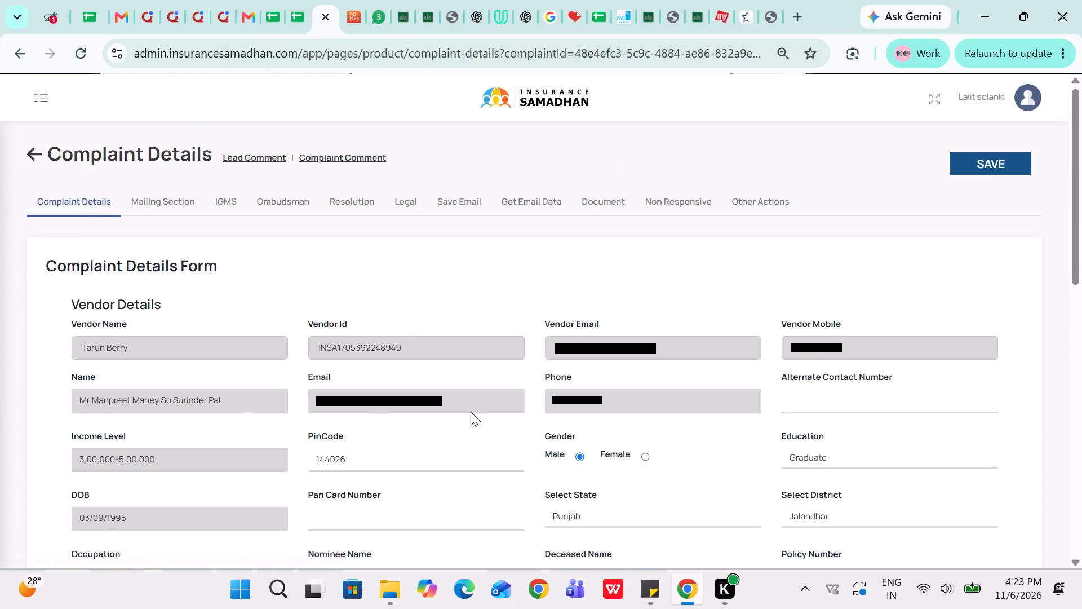
drag(468, 412, 233, 396)
scroll(511, 384, down, 4)
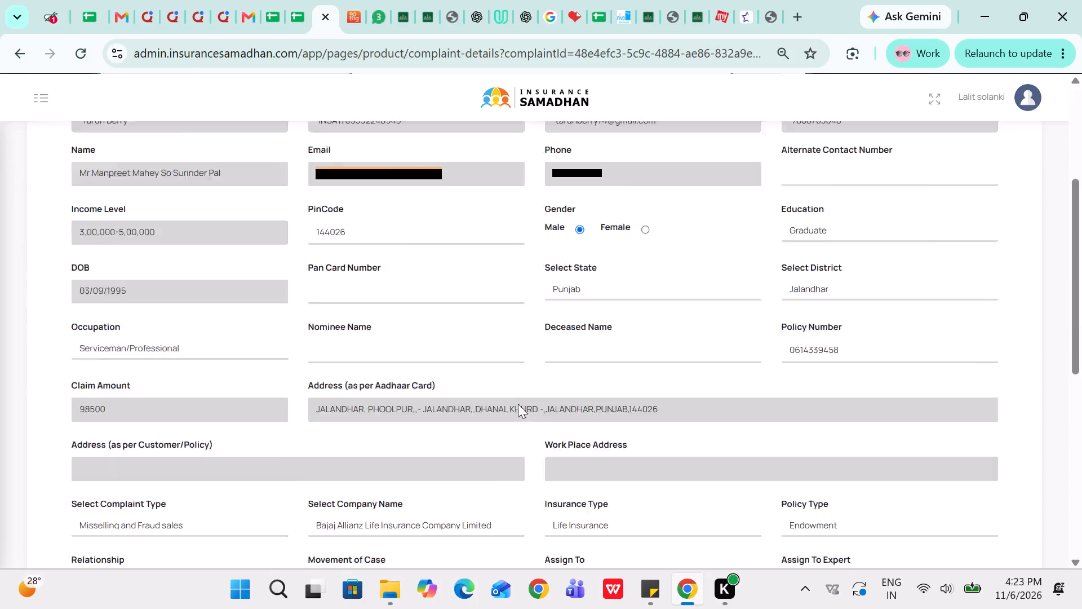
scroll(518, 404, down, 6)
scroll(534, 420, up, 7)
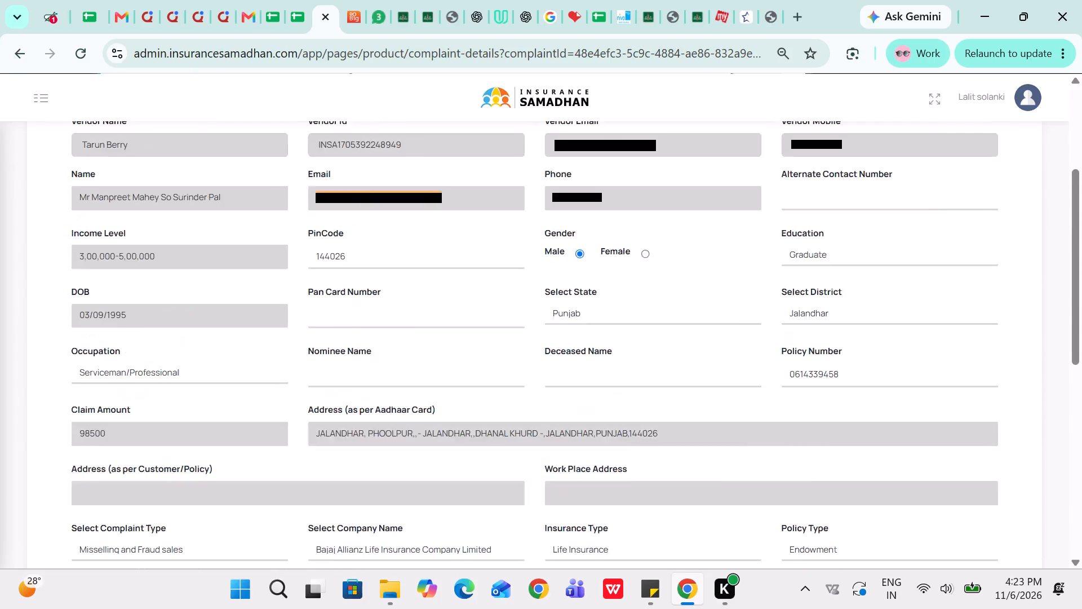
scroll(534, 420, up, 5)
drag(238, 270, 23, 251)
click(227, 291)
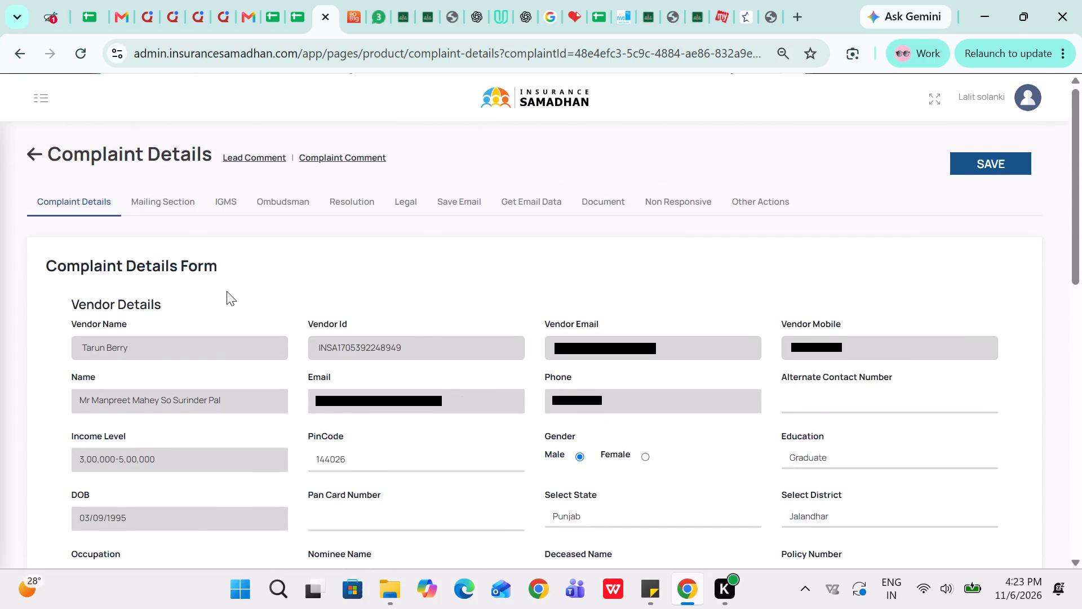
drag(250, 276, 3, 246)
click(245, 290)
drag(471, 353, 76, 306)
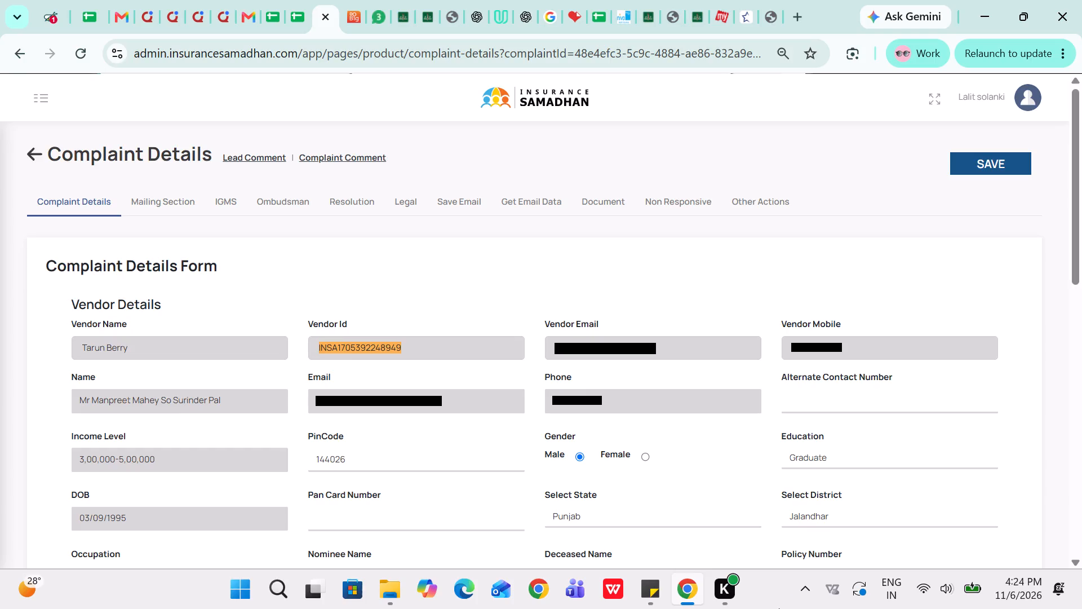
Preview the Form 6A Reminder Mail from the complaint's other actions, examine its recipient addresses, and close the preview.
click(778, 204)
scroll(553, 382, down, 6)
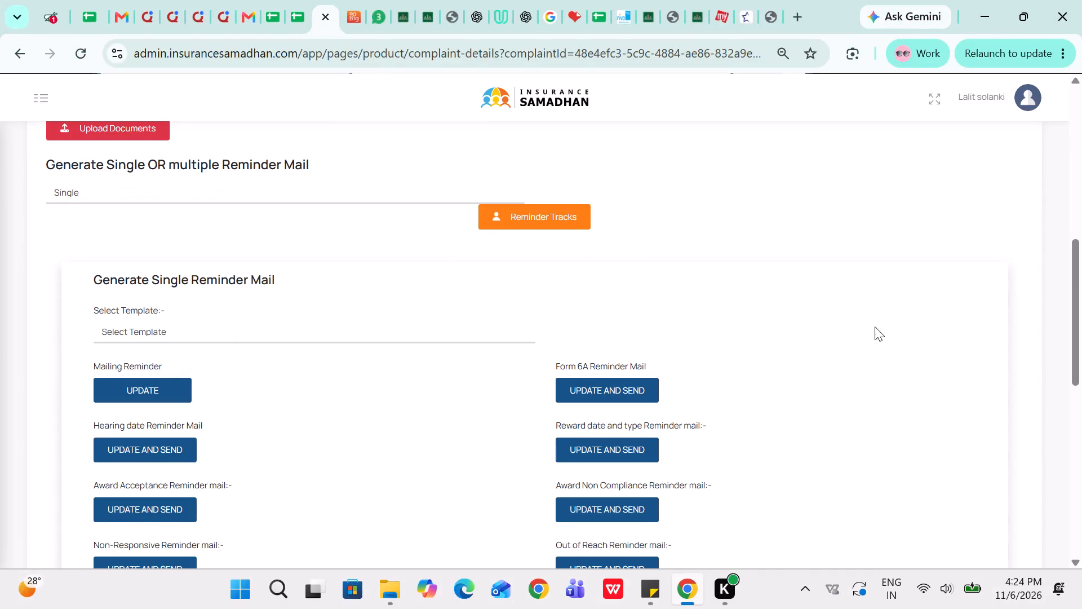
click(604, 393)
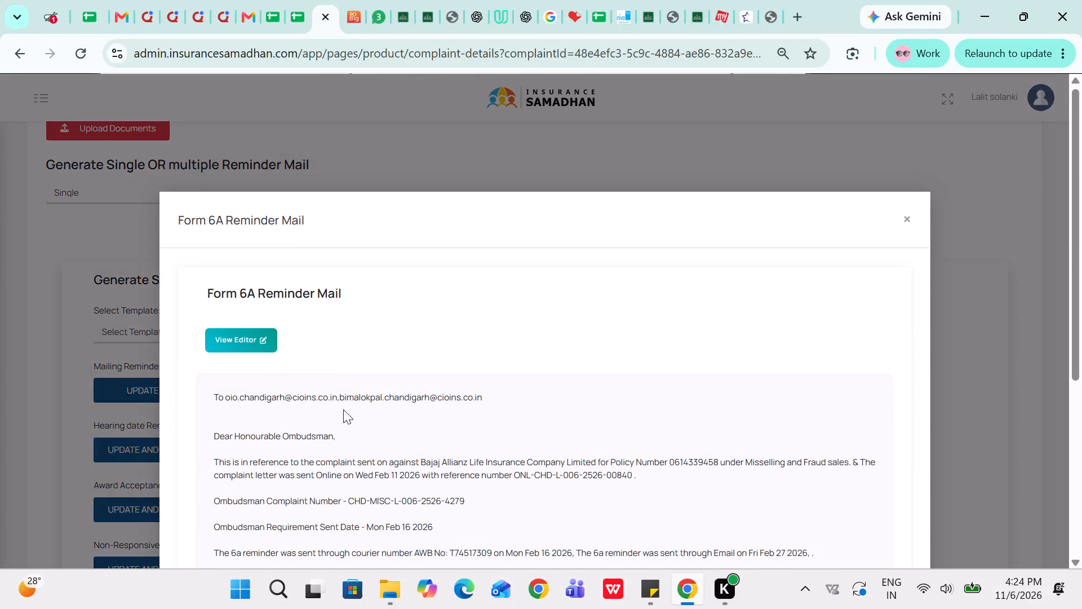
drag(536, 404, 17, 404)
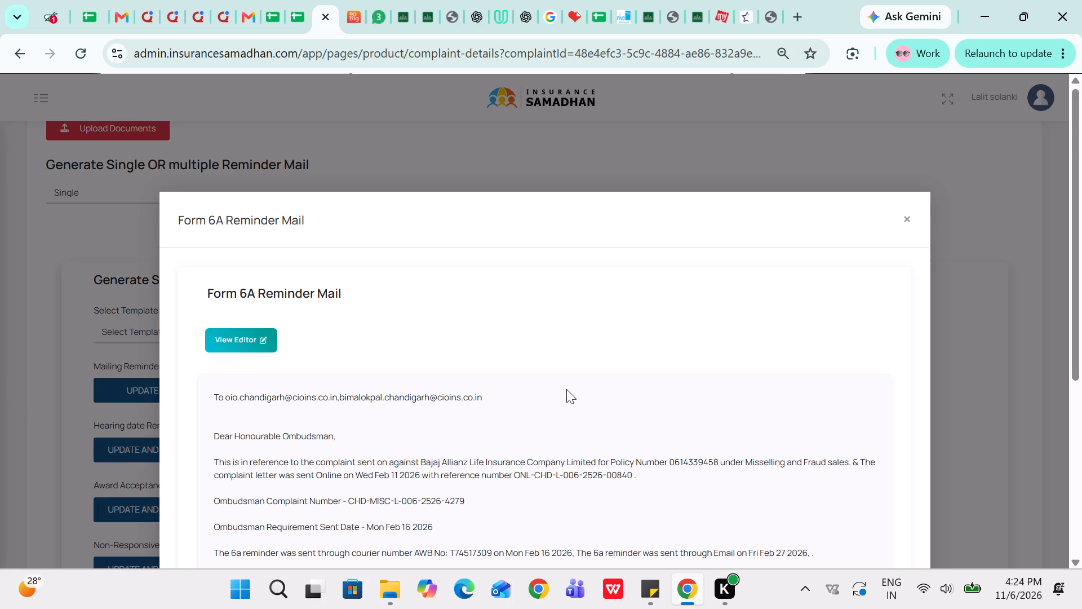
drag(509, 399, 212, 401)
click(310, 399)
drag(214, 399, 347, 391)
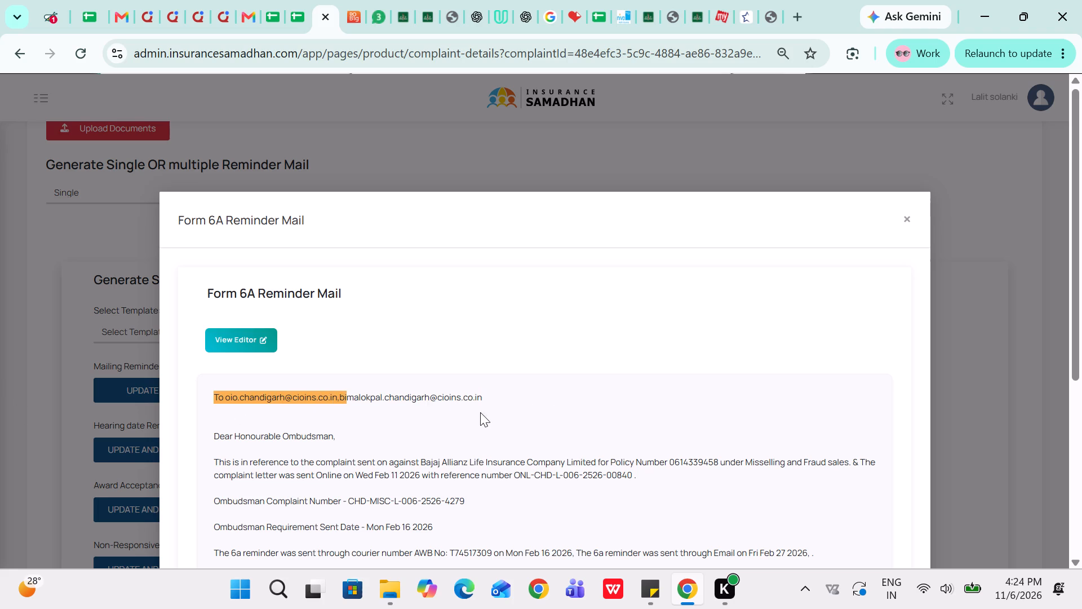
drag(489, 401, 208, 401)
click(332, 414)
drag(503, 389, 168, 393)
click(426, 426)
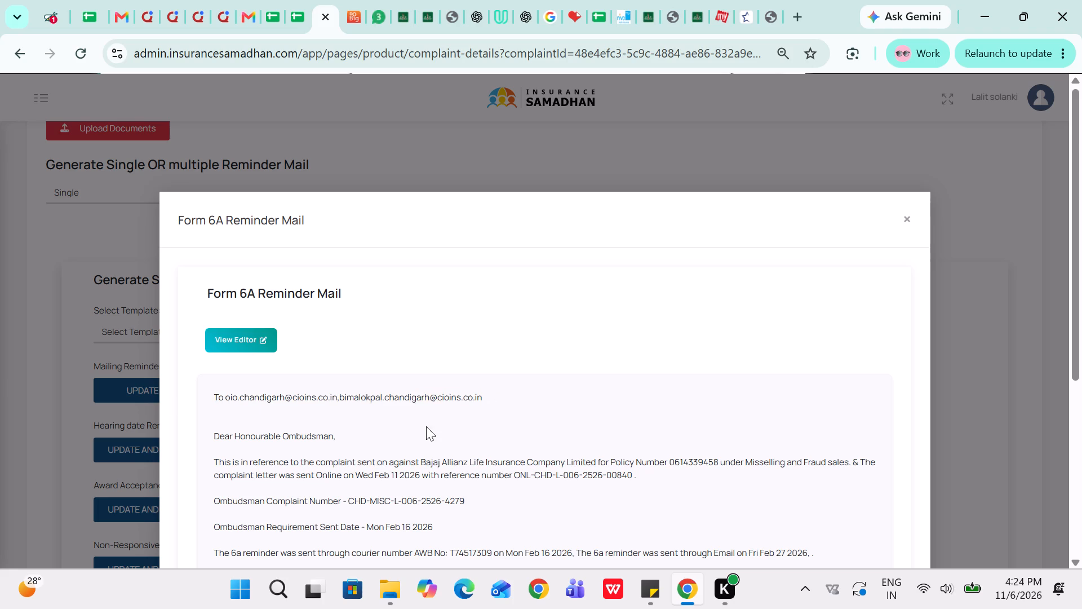
click(424, 135)
scroll(298, 292, up, 14)
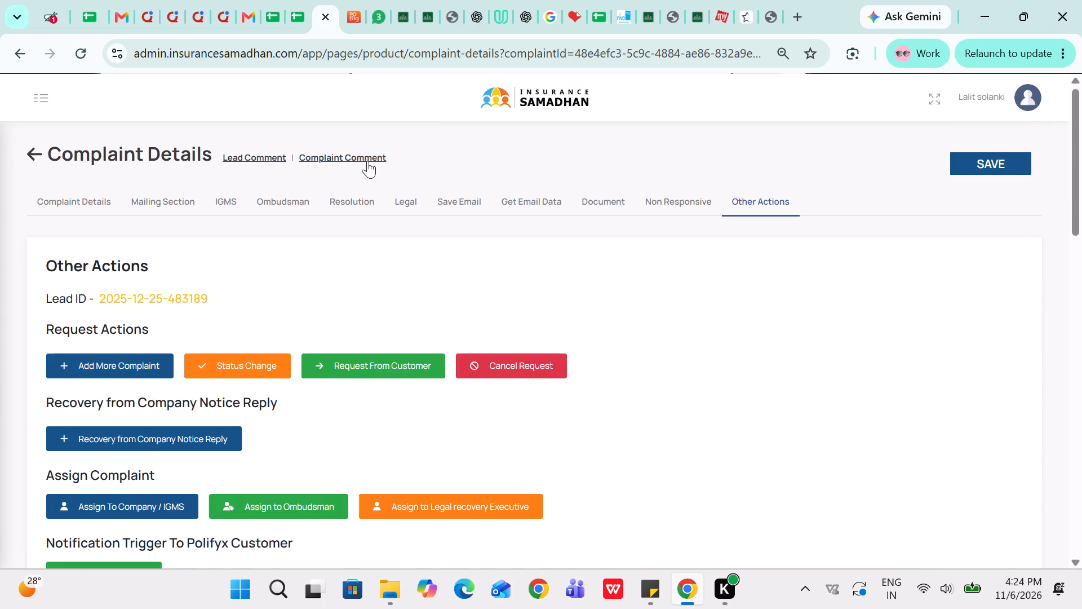
Read the latest entry in the complaint's communication log and close the log.
click(365, 156)
drag(667, 346, 348, 346)
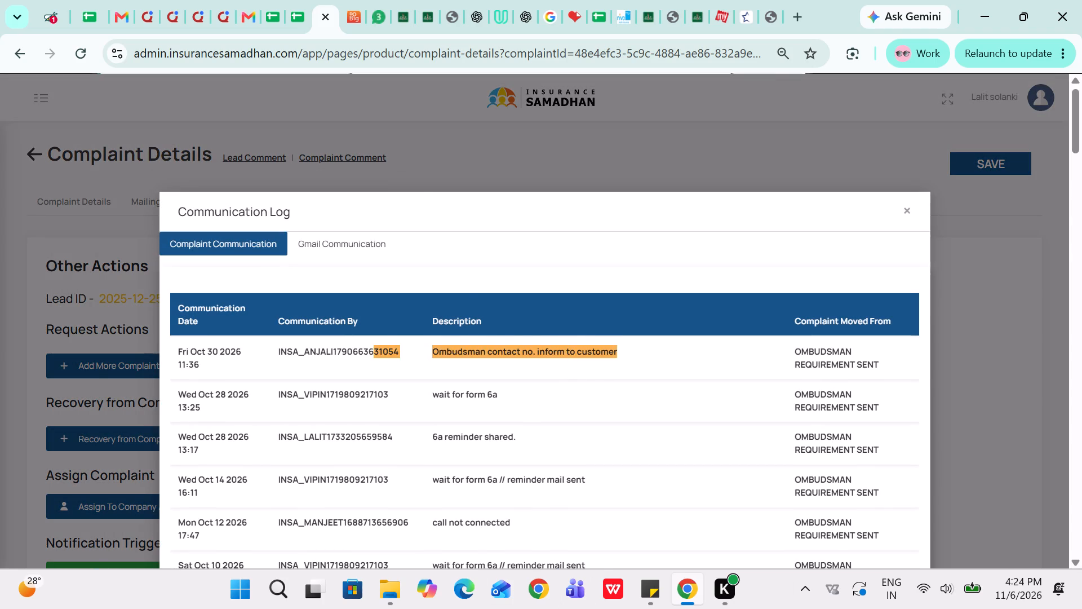
click(577, 347)
click(414, 164)
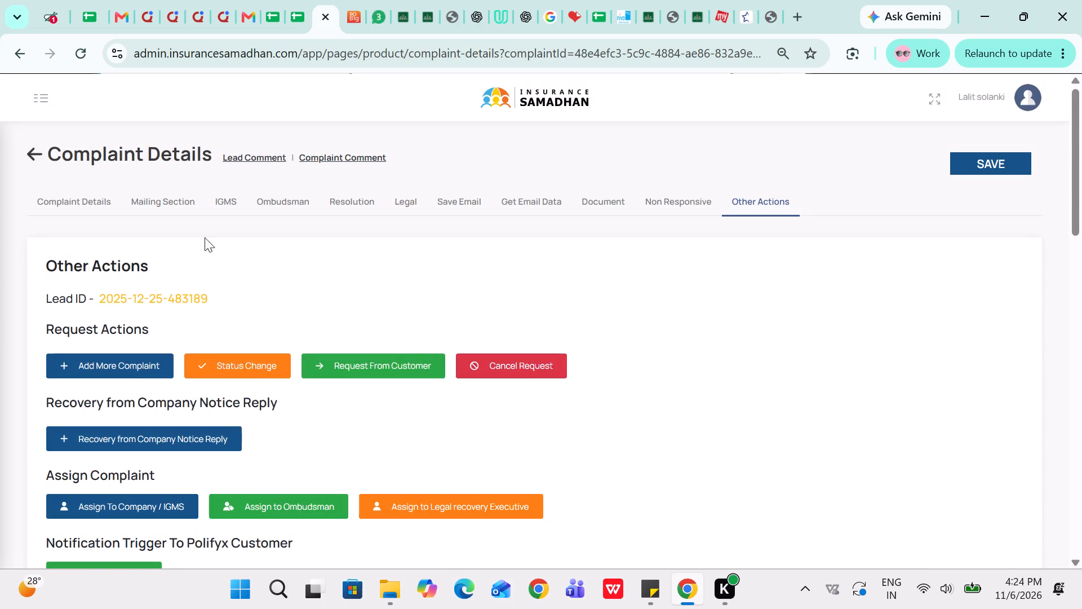
Add and save the comment "6a reminder shared." in the complaint's communication log.
click(344, 155)
scroll(628, 495, down, 3)
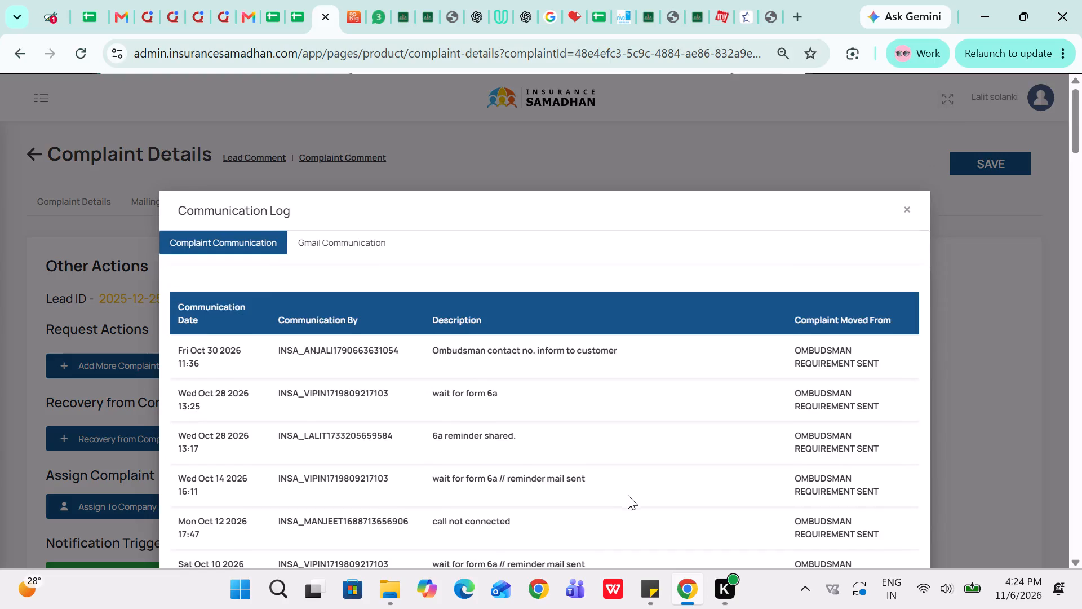
scroll(628, 495, down, 4)
scroll(618, 507, up, 1)
scroll(615, 509, down, 20)
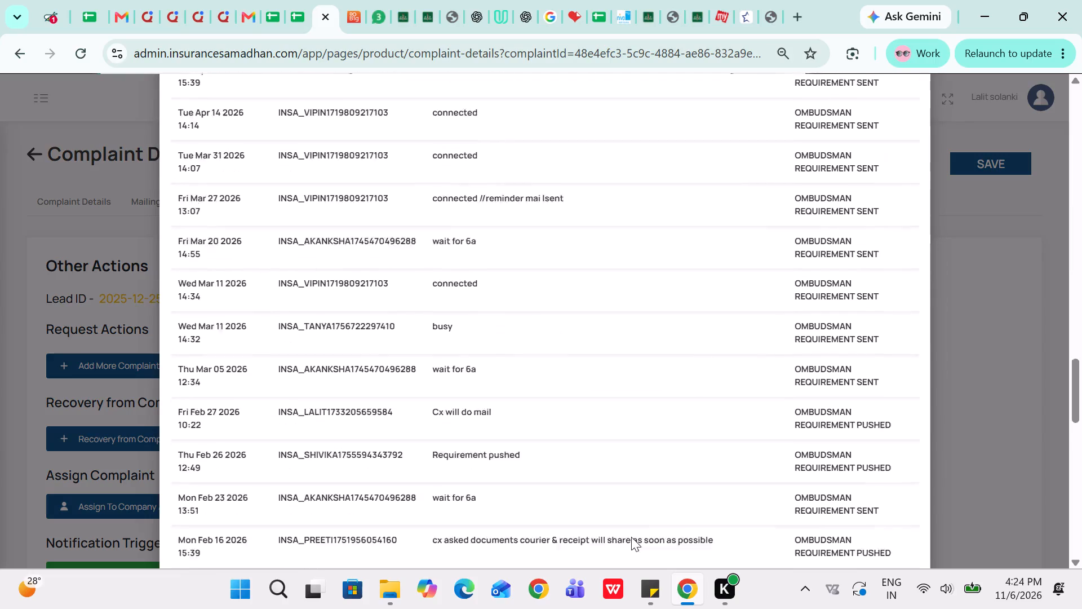
scroll(631, 537, down, 14)
click(621, 536)
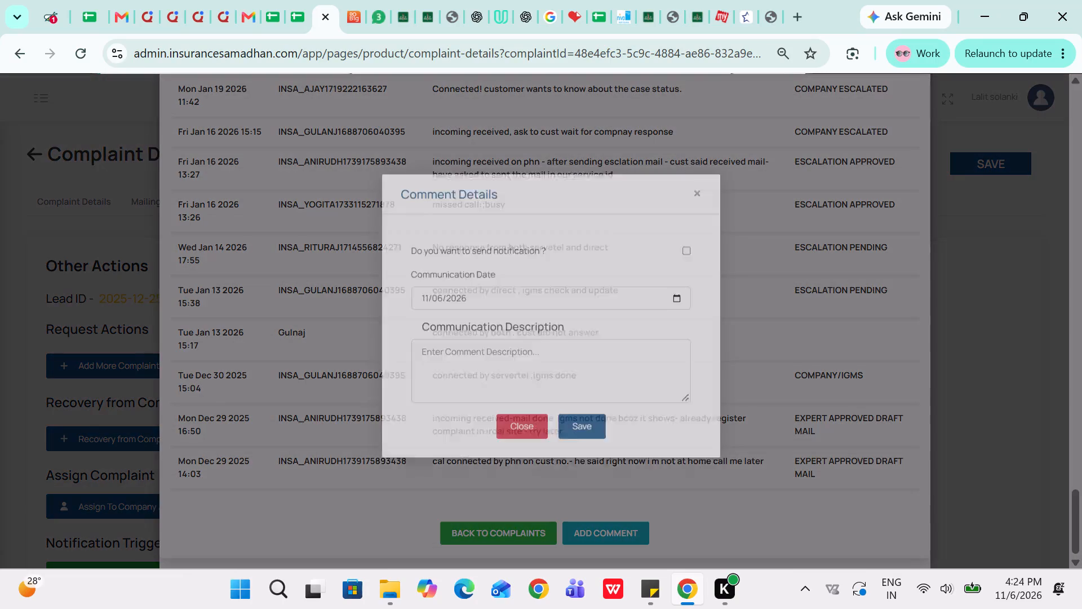
click(572, 375)
text(6a reminder shared.)
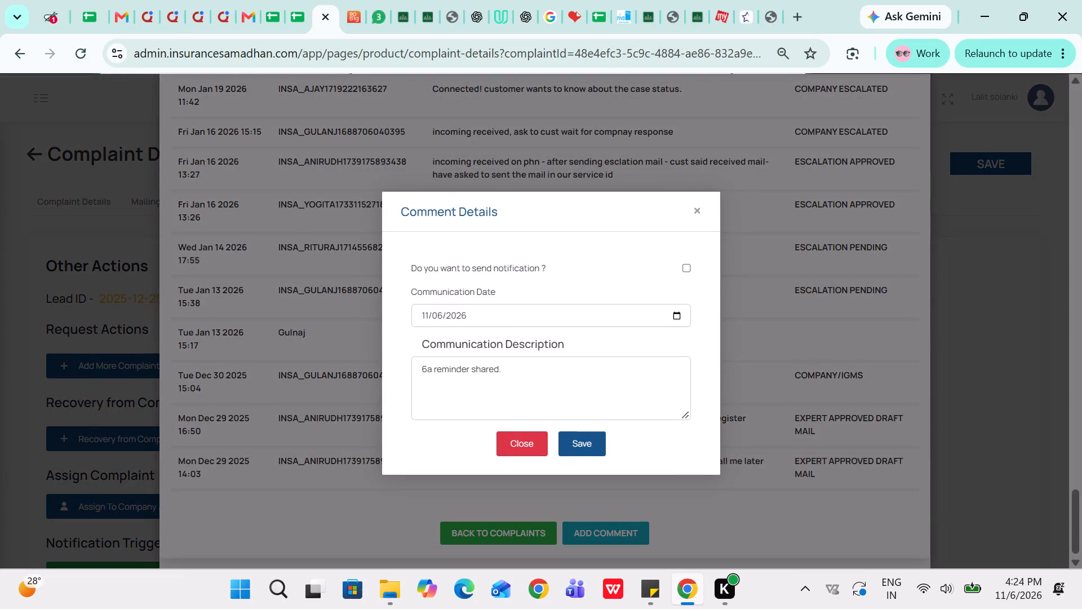
click(598, 448)
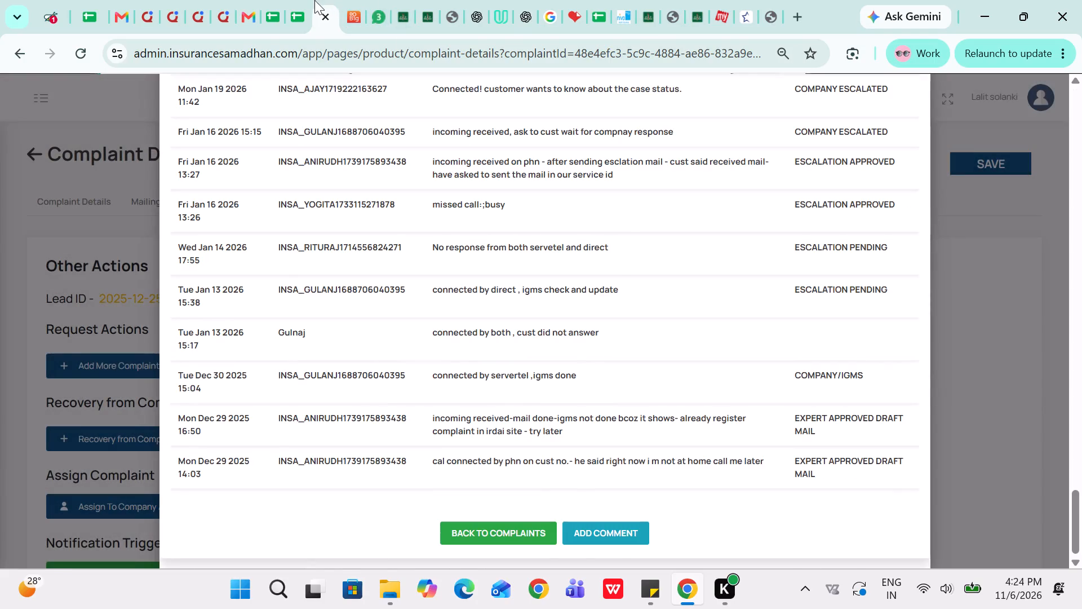
Record Connected in column I of row 35 on the 06 nov miss call sheet.
click(300, 0)
key(Right)
key(Right)
key(Right)
key(Right)
key(Right)
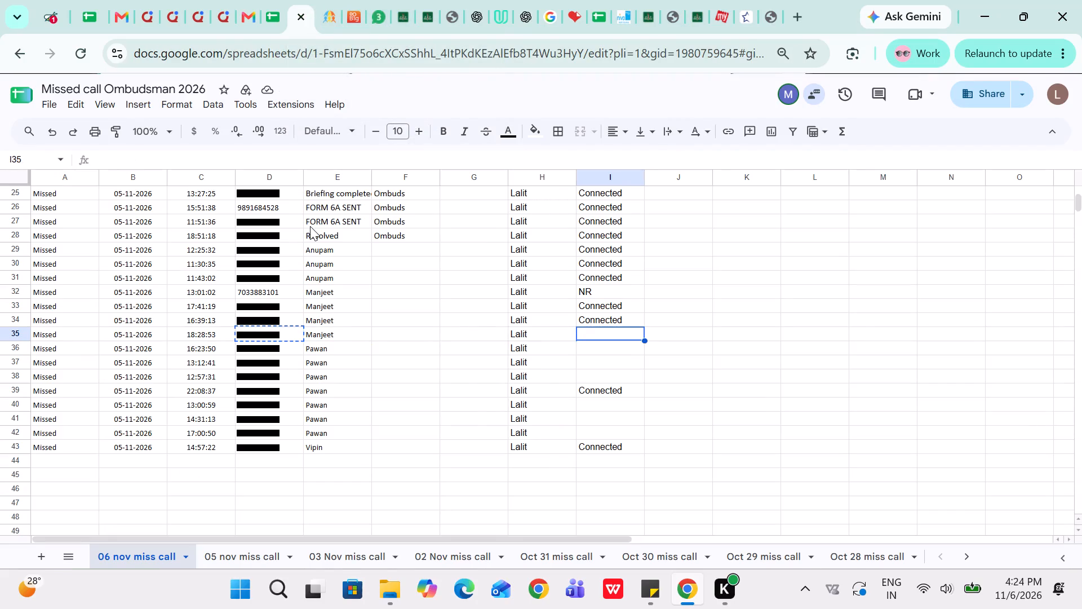
text(Connected)
key(Return)
Copy the phone number from row 36 of the missed call sheet and search All Complaints for it.
key(Left)
key(Left)
key(Left)
key(Left)
key(Left)
key(ctrl+c)
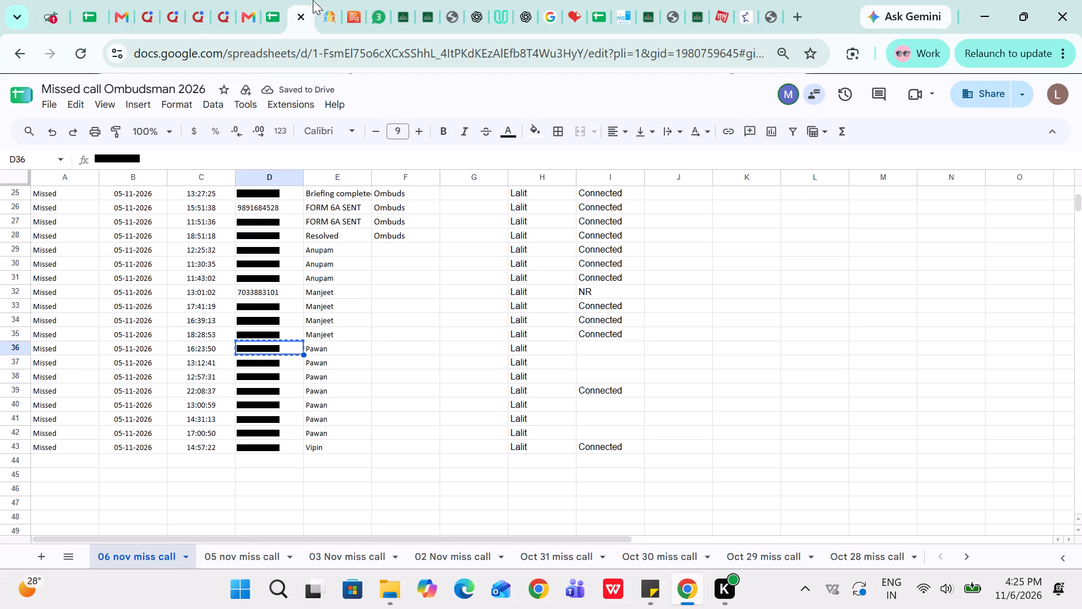
click(329, 0)
click(4, 275)
click(36, 153)
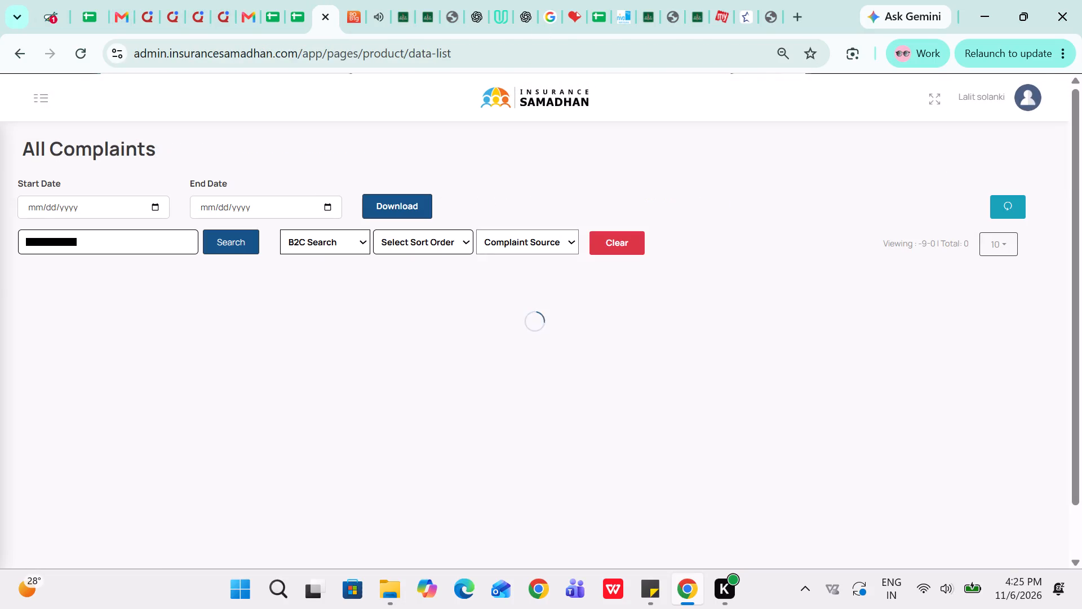
drag(119, 245, 5, 284)
key(ctrl+v)
click(227, 240)
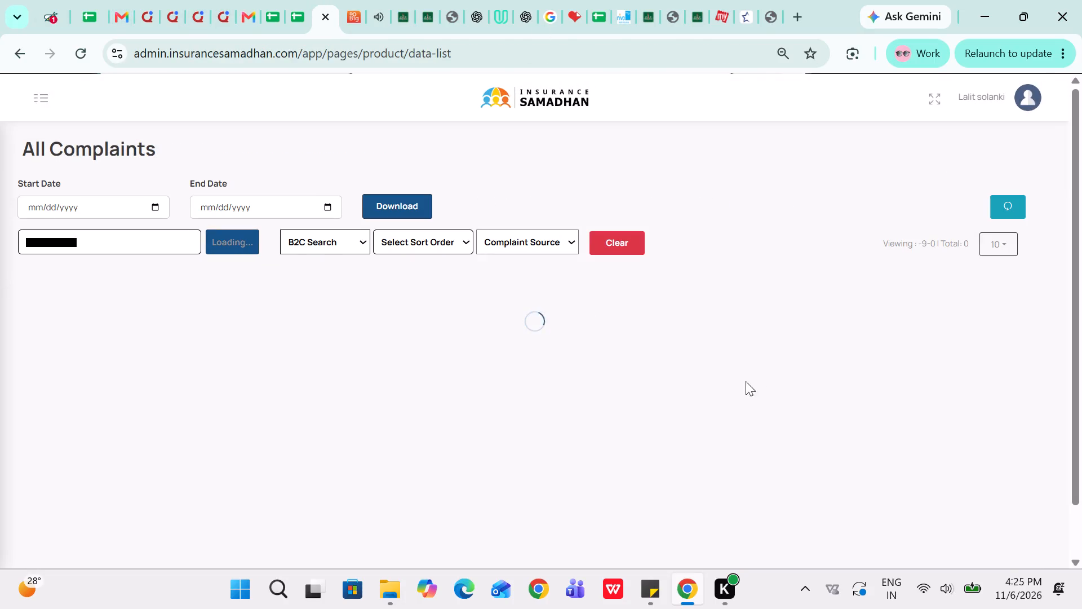
Review the found complaint's communication log and its status history, closing each one.
click(739, 346)
click(769, 376)
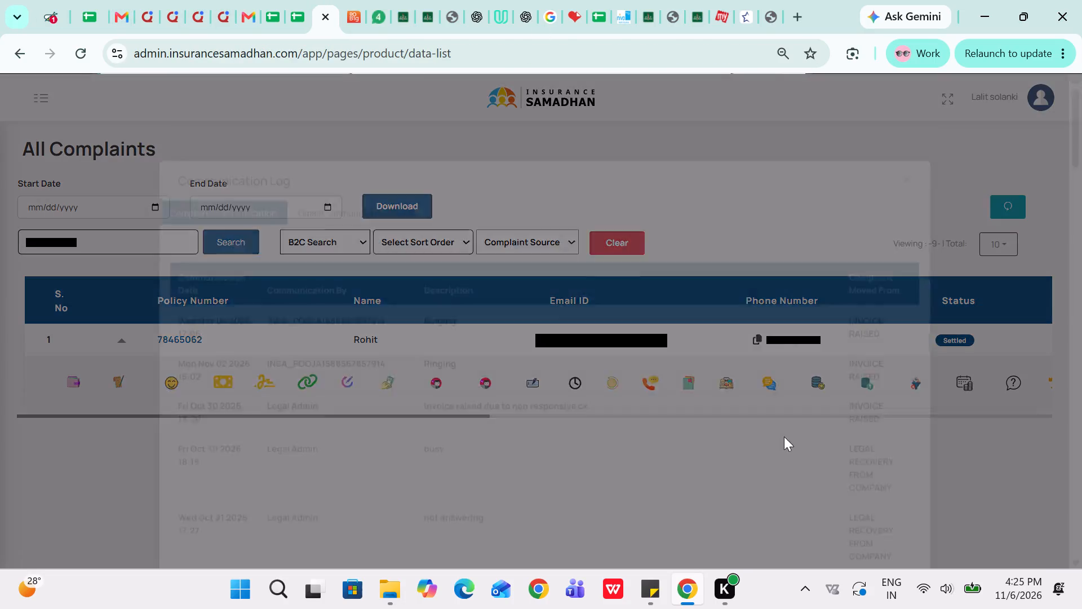
click(361, 145)
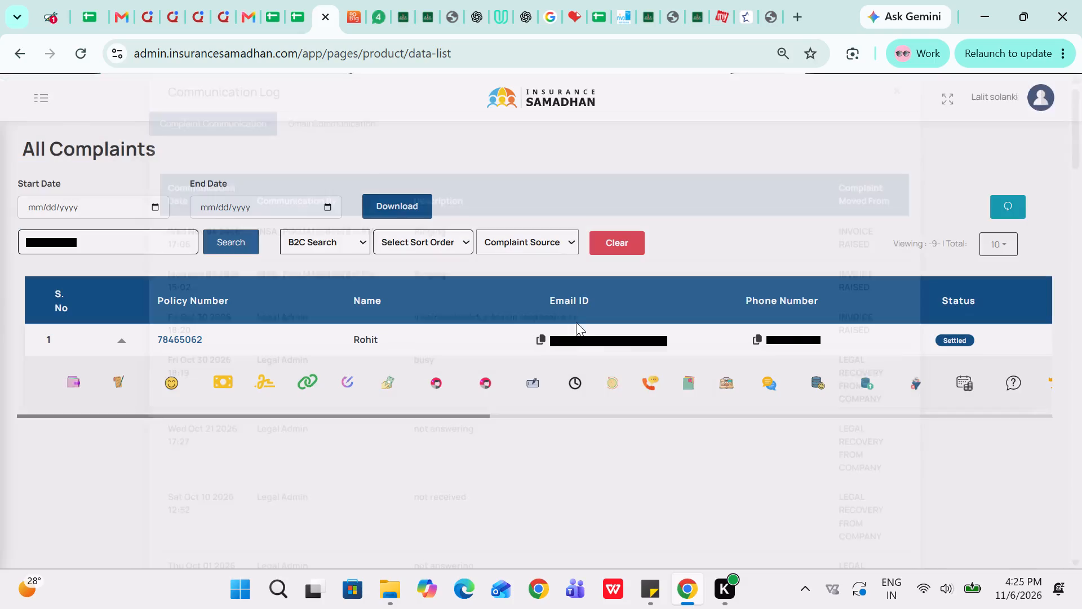
click(611, 386)
scroll(614, 393, down, 16)
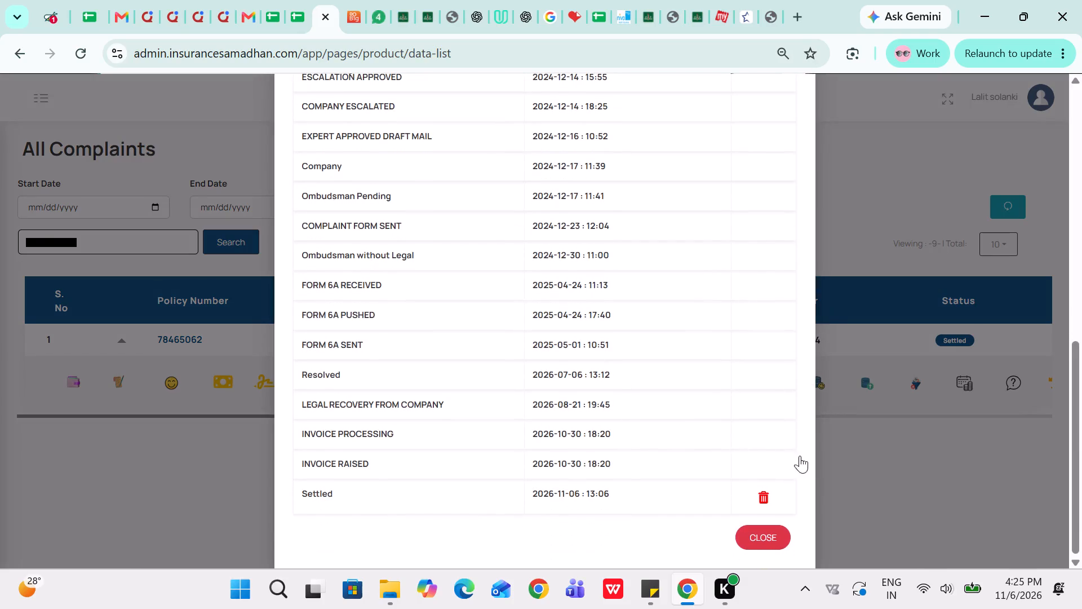
click(877, 472)
click(357, 0)
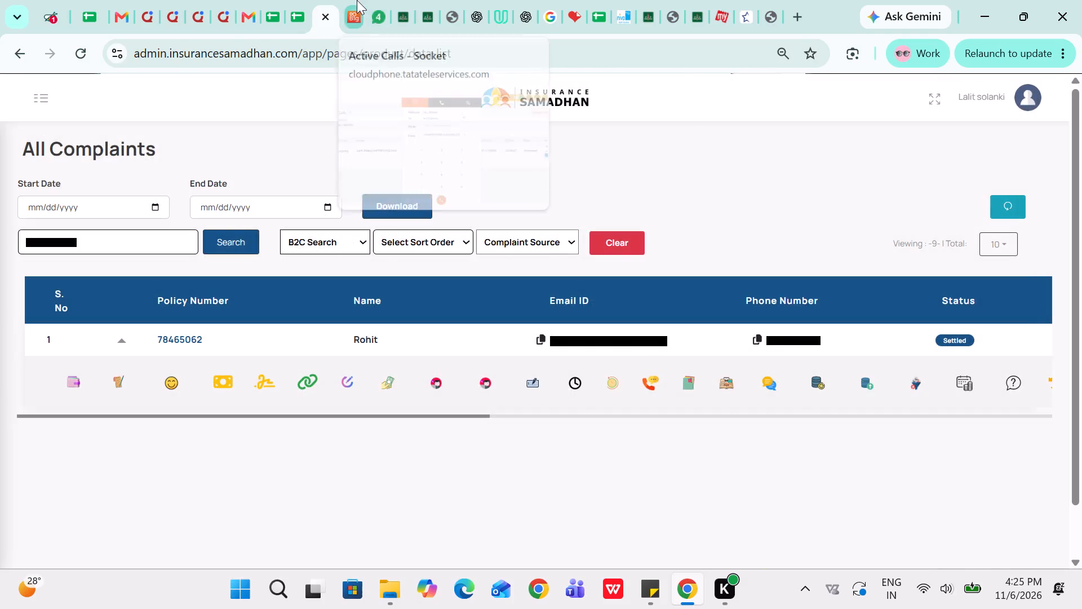
Record Connected in column I of row 36 on the 06 nov miss call sheet.
click(301, 0)
key(Right)
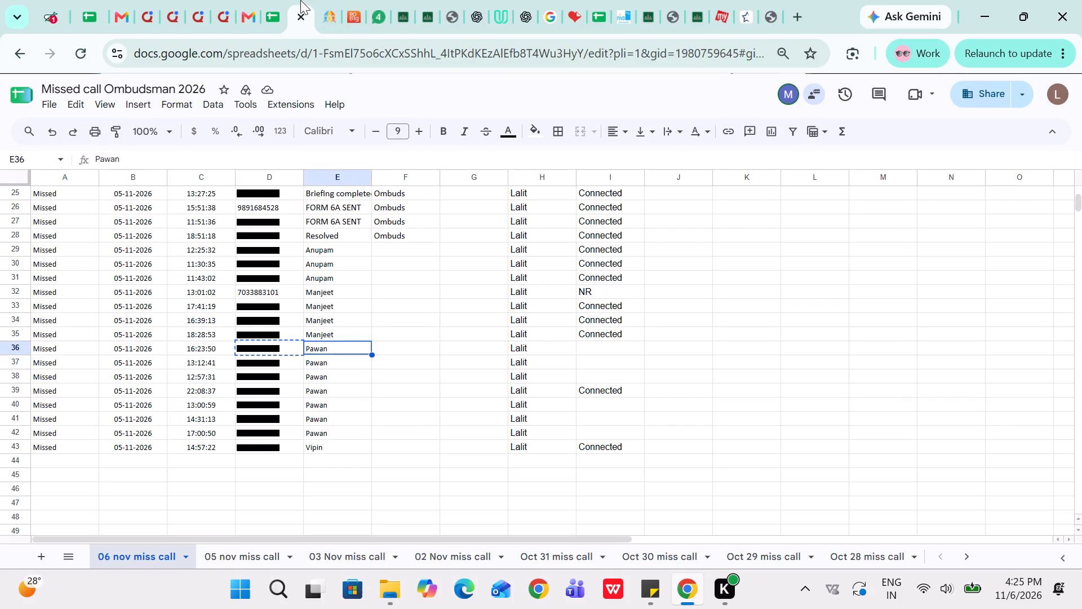
key(Right)
key(Right)
key(Right)
key(Right)
text(Connected)
key(Return)
Copy the phone number from row 37 of the missed call sheet and search All Complaints for it.
key(Left)
key(Left)
key(Left)
key(Left)
key(Left)
key(ctrl+c)
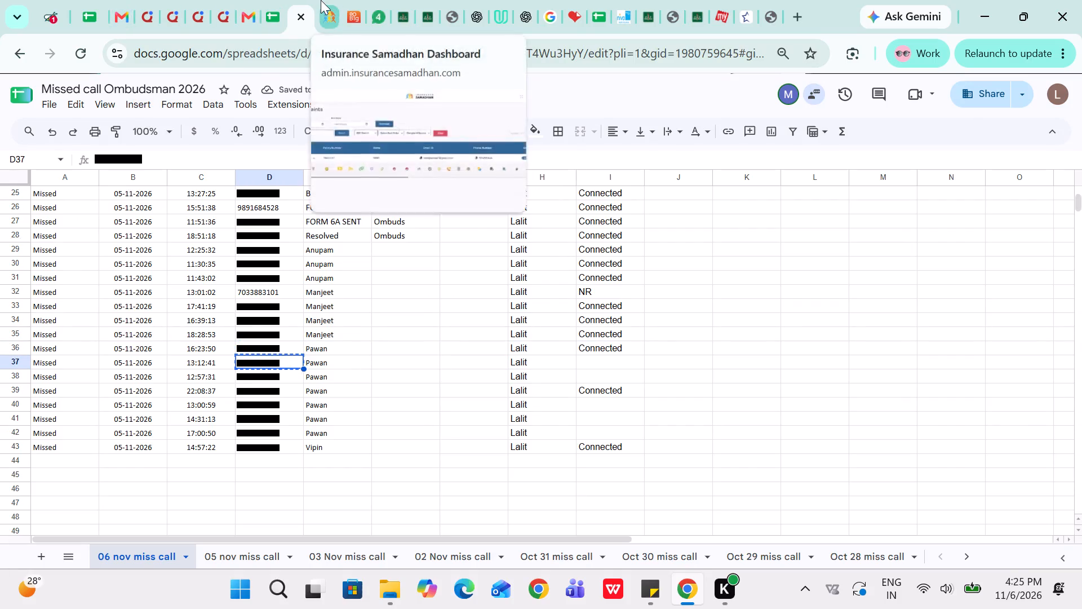
click(321, 0)
scroll(419, 370, up, 4)
drag(97, 236, 0, 286)
key(ctrl+v)
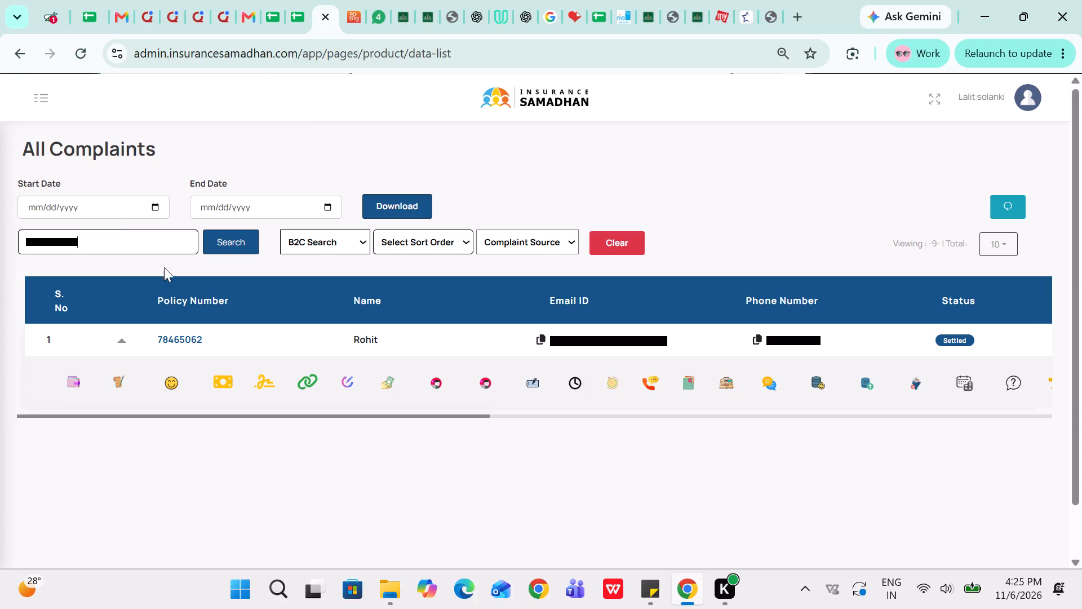
click(208, 246)
Read the latest comment in the communication log of the complaint matching row 37.
click(710, 480)
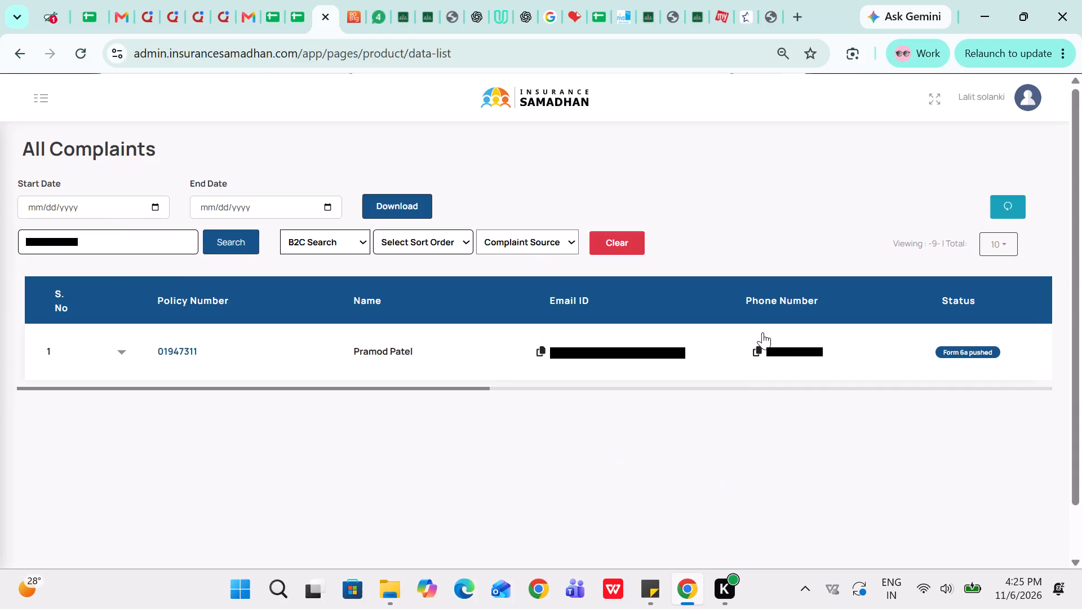
click(731, 343)
click(766, 402)
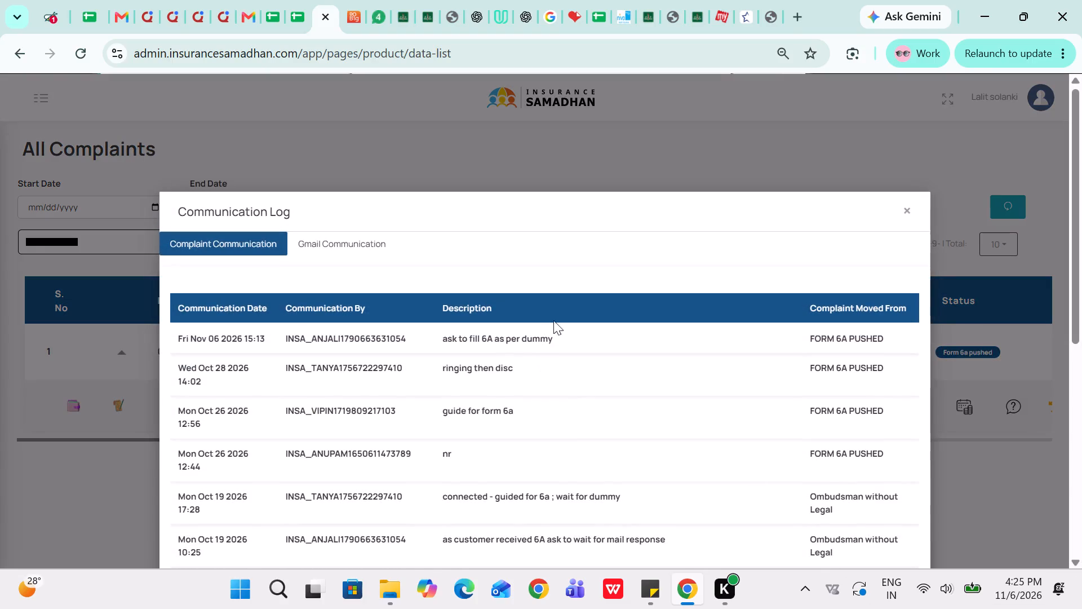
drag(582, 340, 396, 347)
click(534, 349)
Record Connected in column I of row 37 on the 06 nov miss call sheet.
click(297, 0)
key(Right)
key(Right)
key(Right)
key(Right)
key(Right)
text(Connected)
key(Return)
Copy the phone number from row 38 of the missed call sheet and search All Complaints for it.
key(Left)
key(Left)
key(Left)
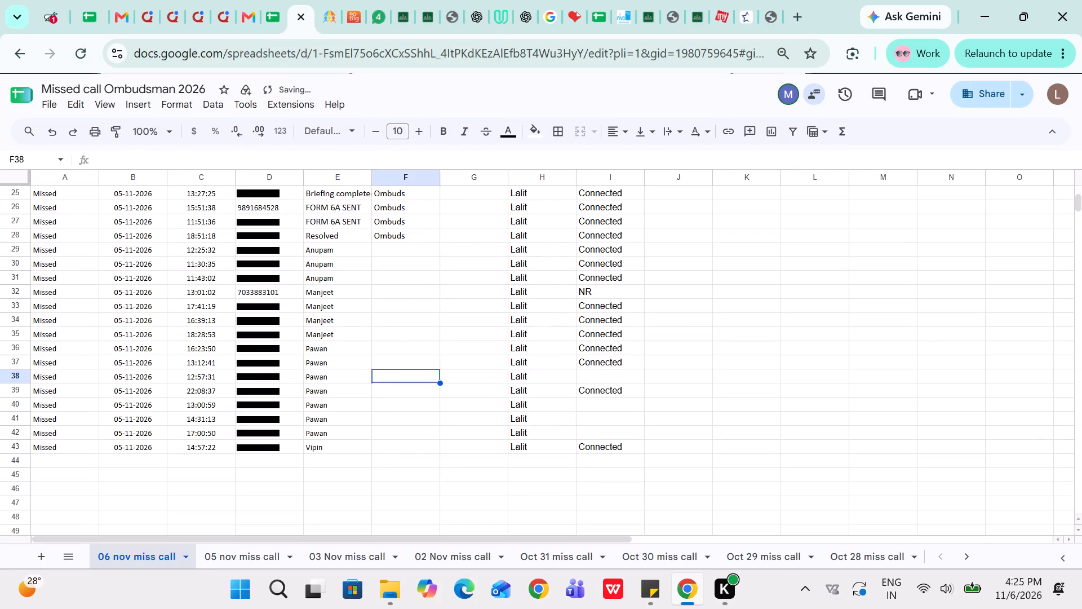
key(Left)
key(Left)
key(ctrl+c)
click(301, 0)
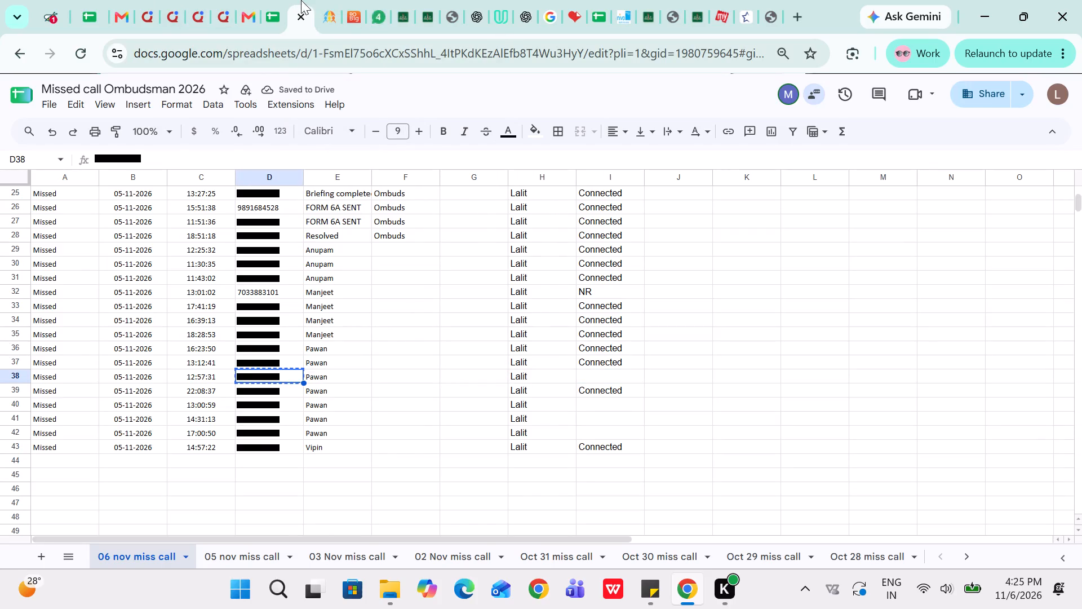
click(325, 0)
click(79, 214)
drag(110, 236, 0, 264)
key(ctrl+v)
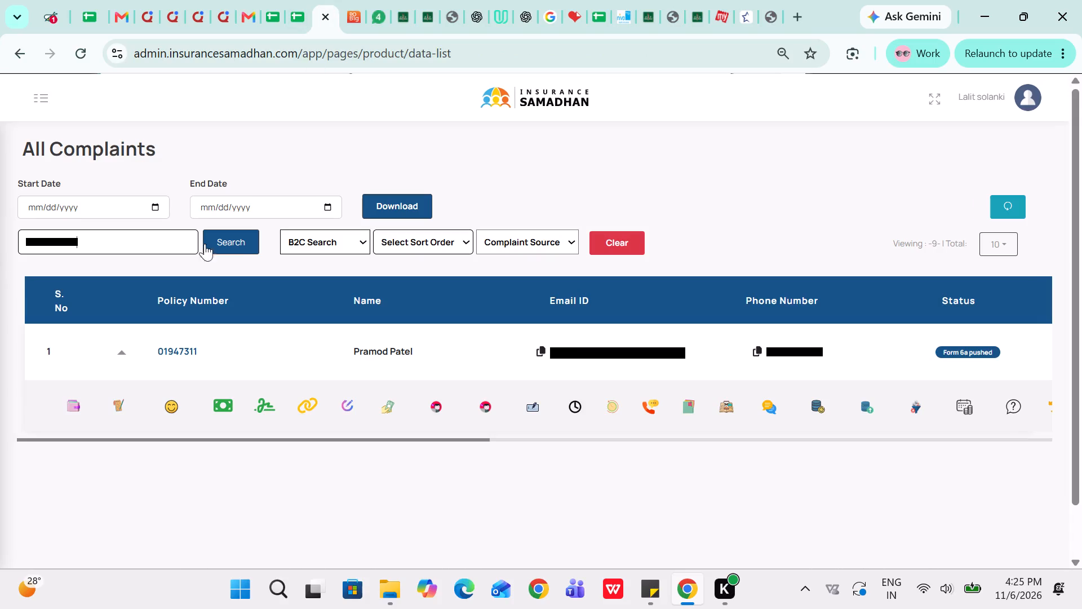
click(235, 240)
Review the communication log and status history of the complaint matching row 38, closing each one.
click(749, 348)
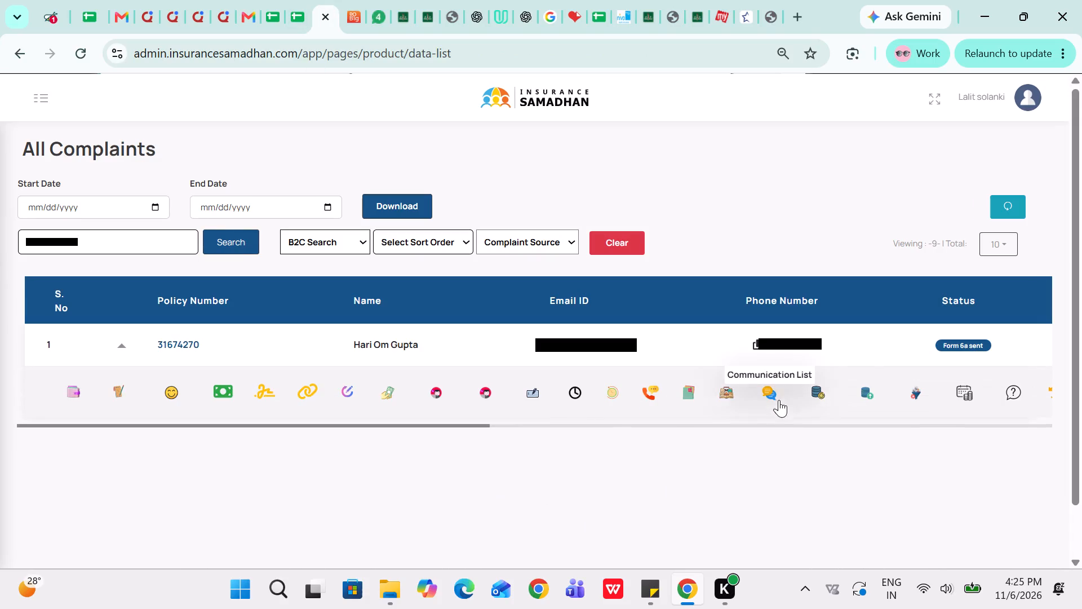
click(777, 388)
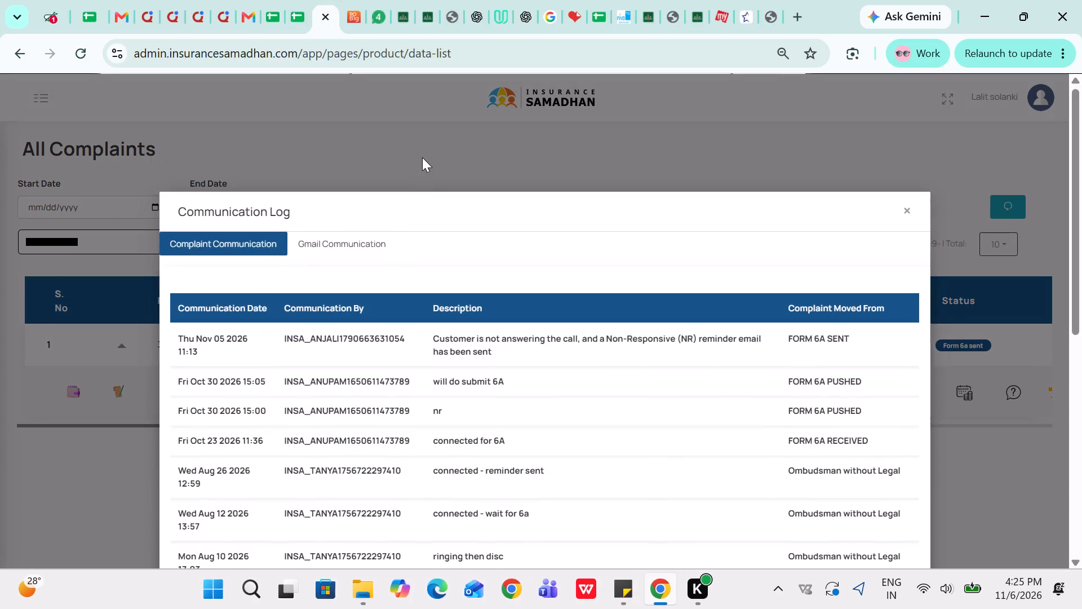
click(442, 141)
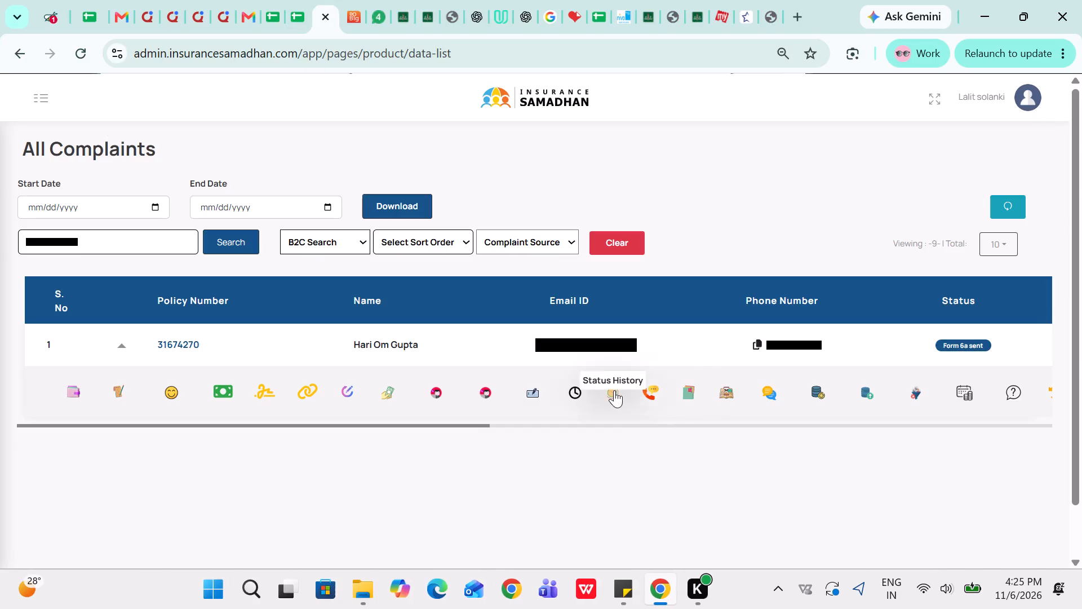
click(614, 390)
scroll(674, 406, down, 18)
click(885, 475)
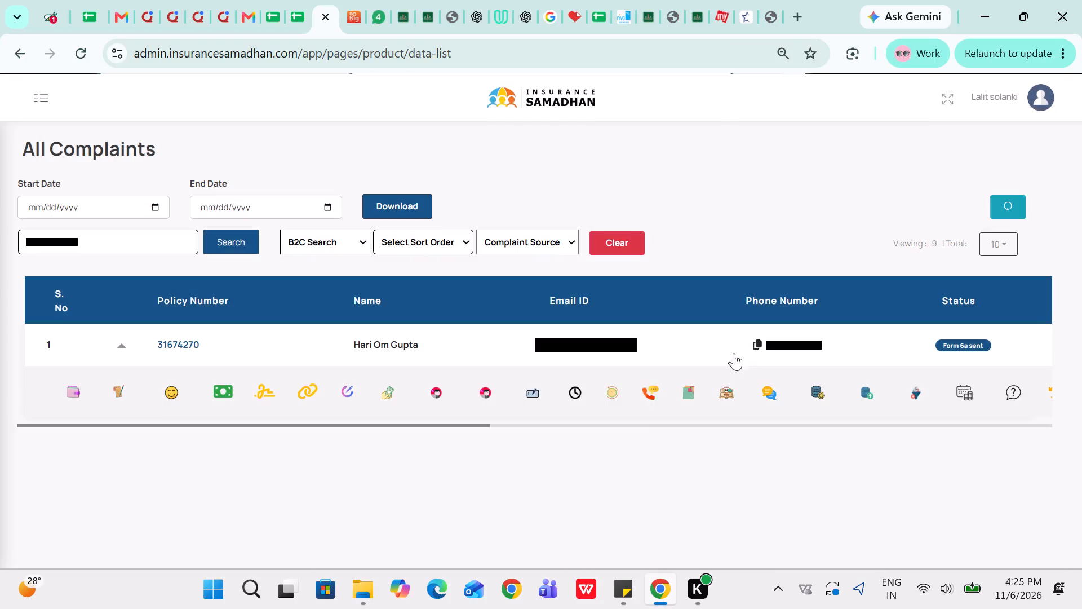
Copy the phone number of the complaint matching row 38 and call the customer through the Smartflo dialer.
click(754, 346)
click(356, 0)
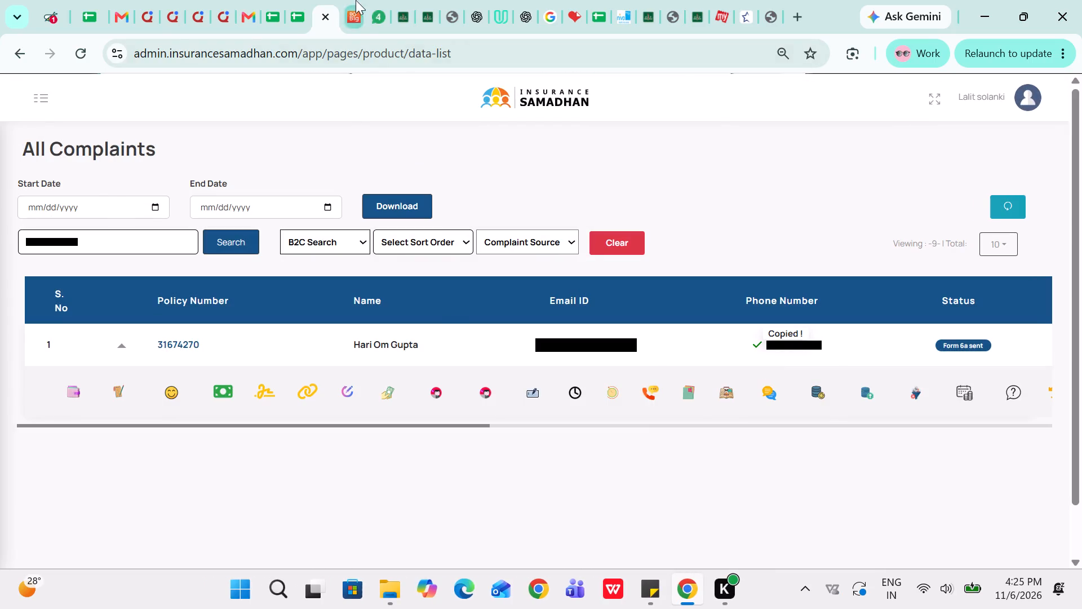
double_click(465, 188)
key(ctrl+v)
click(528, 517)
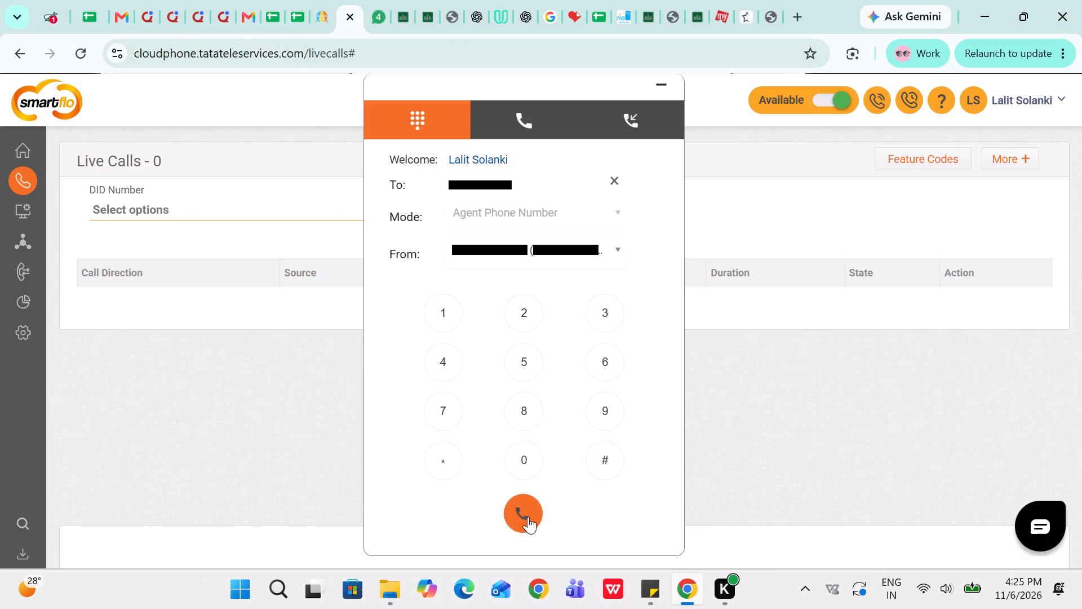
click(717, 409)
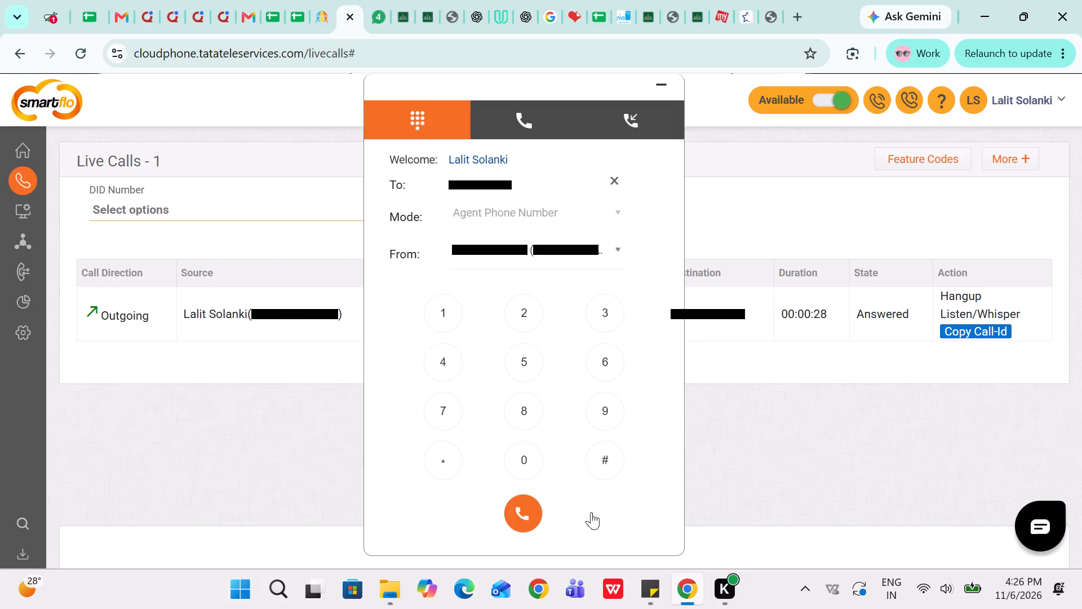
Review the latest communication log entry and the Ombudsman Form 6A data of the complaint matching row 38.
click(323, 0)
click(635, 501)
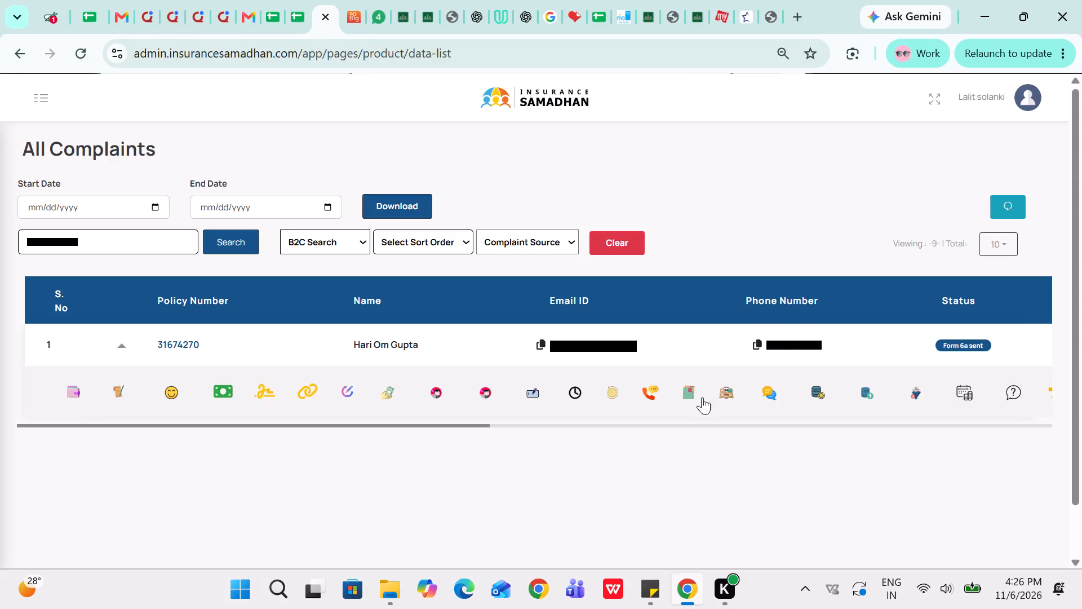
click(773, 392)
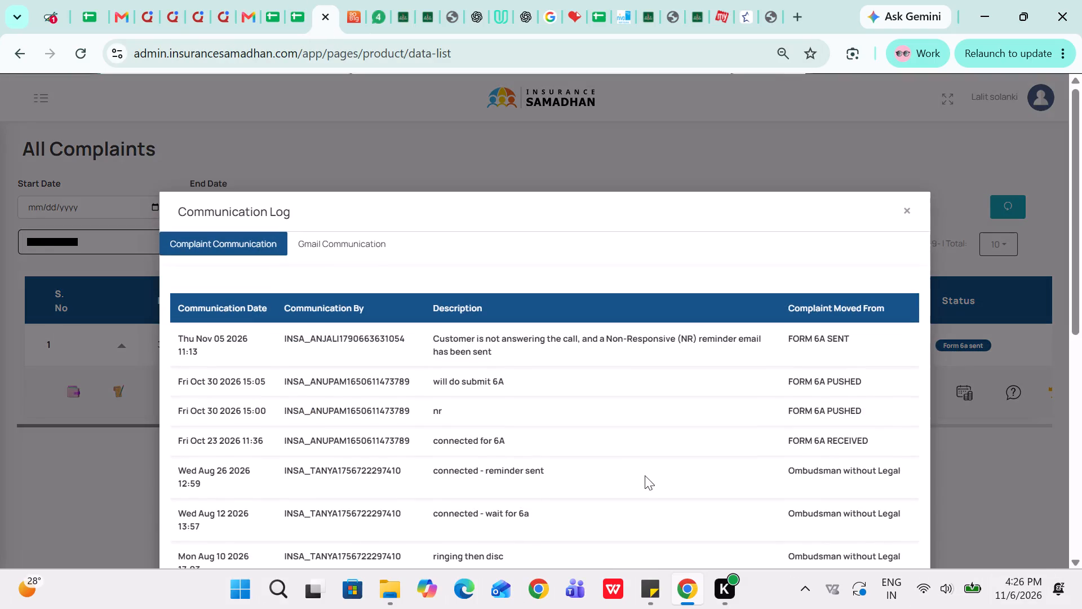
drag(509, 348, 414, 345)
click(425, 156)
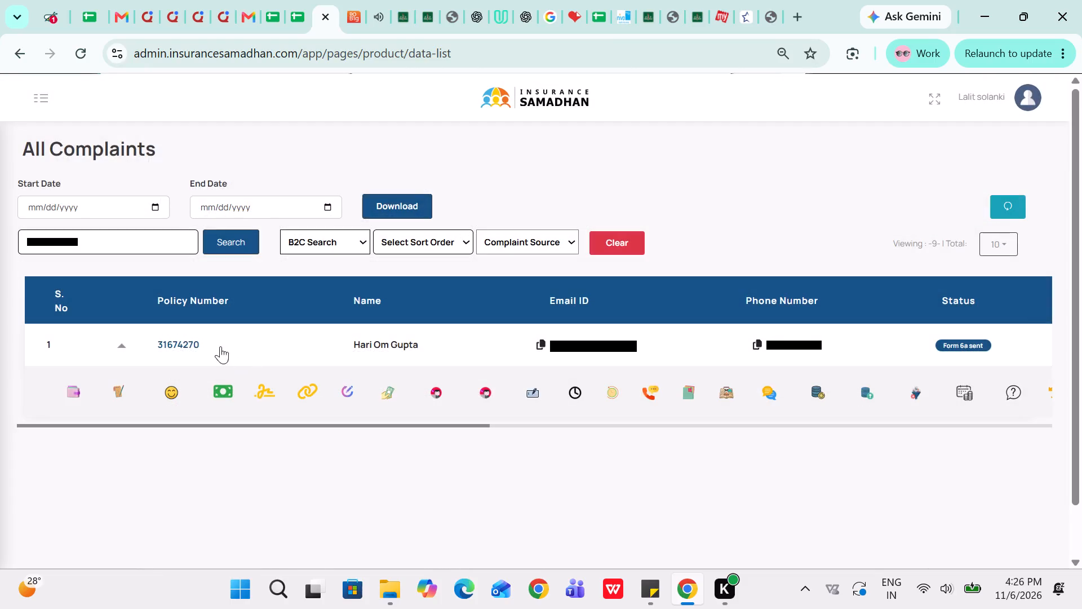
click(182, 340)
click(267, 200)
scroll(361, 249, down, 4)
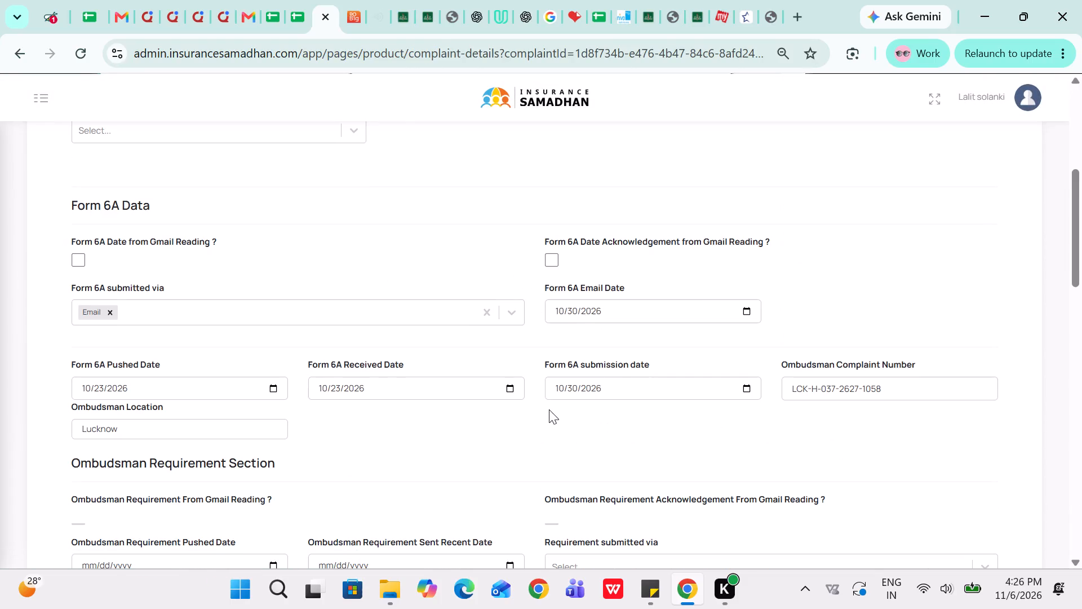
scroll(548, 411, up, 11)
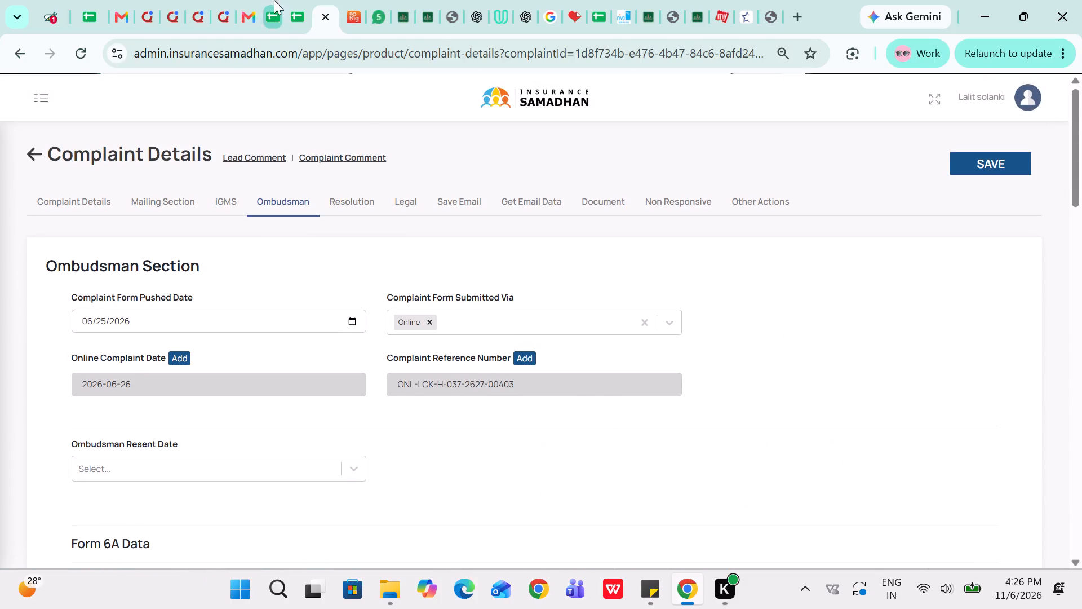
Record Connected in column I of row 38 on the 06 nov miss call sheet.
click(295, 0)
key(Right)
key(Right)
key(Right)
key(Right)
key(Right)
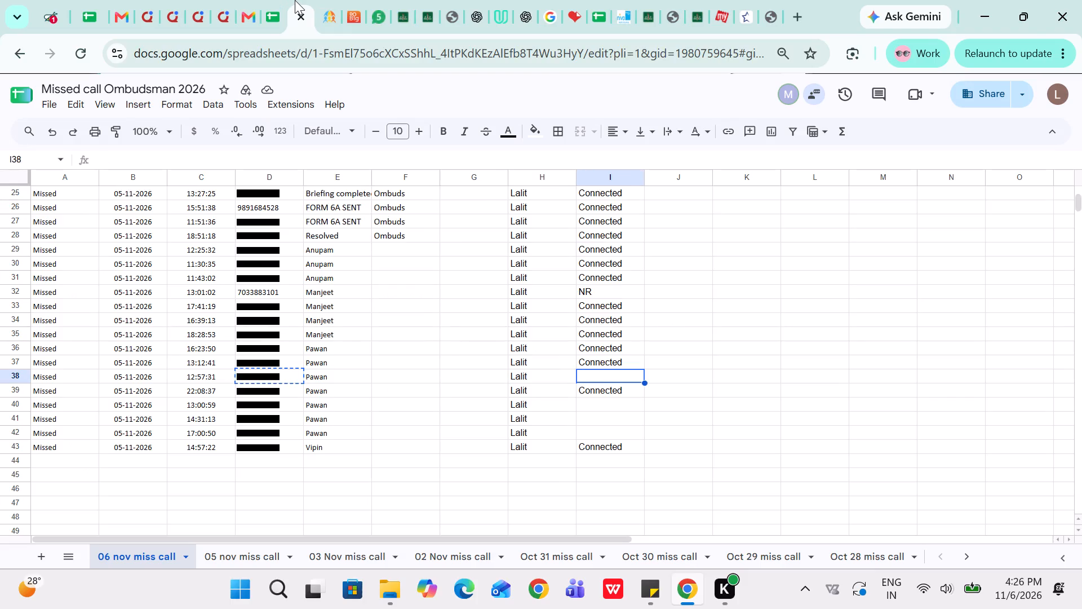
key(shift+c)
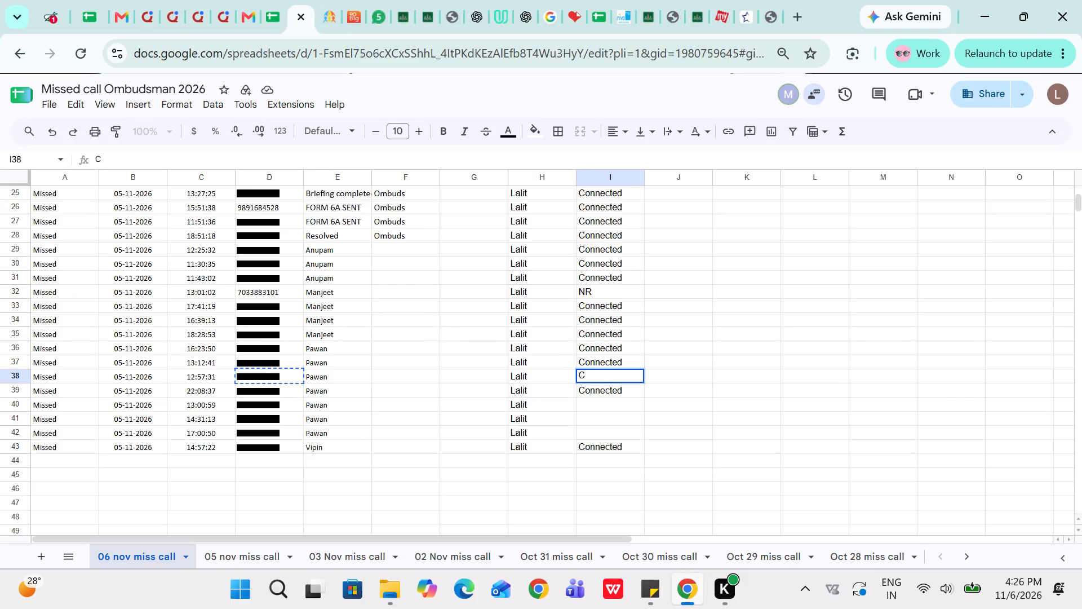
text(onnected)
key(Return)
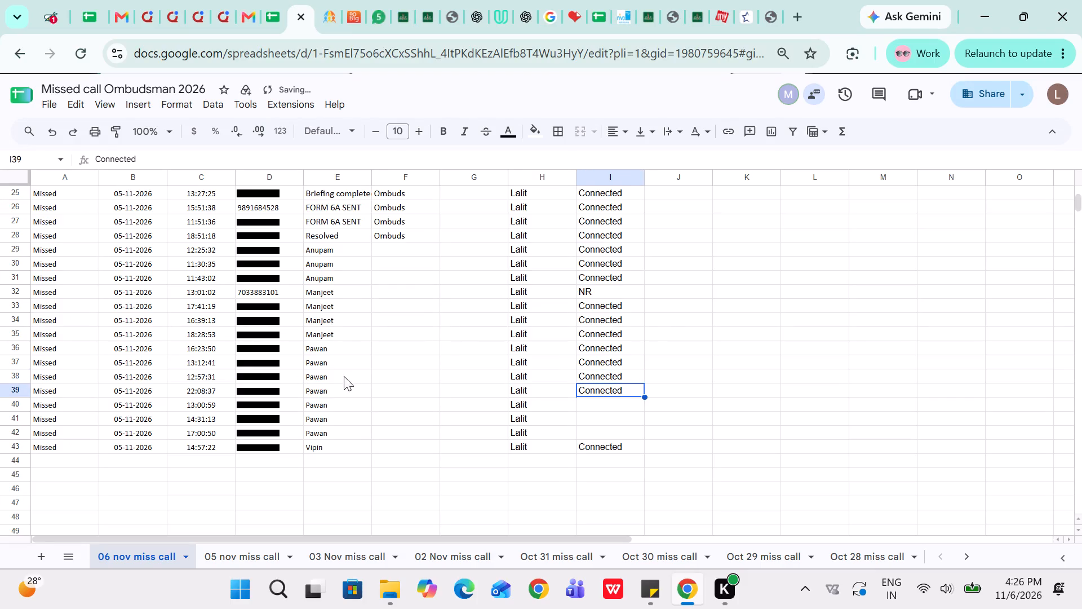
Copy the phone number from row 40 of the missed call sheet.
click(148, 381)
click(610, 407)
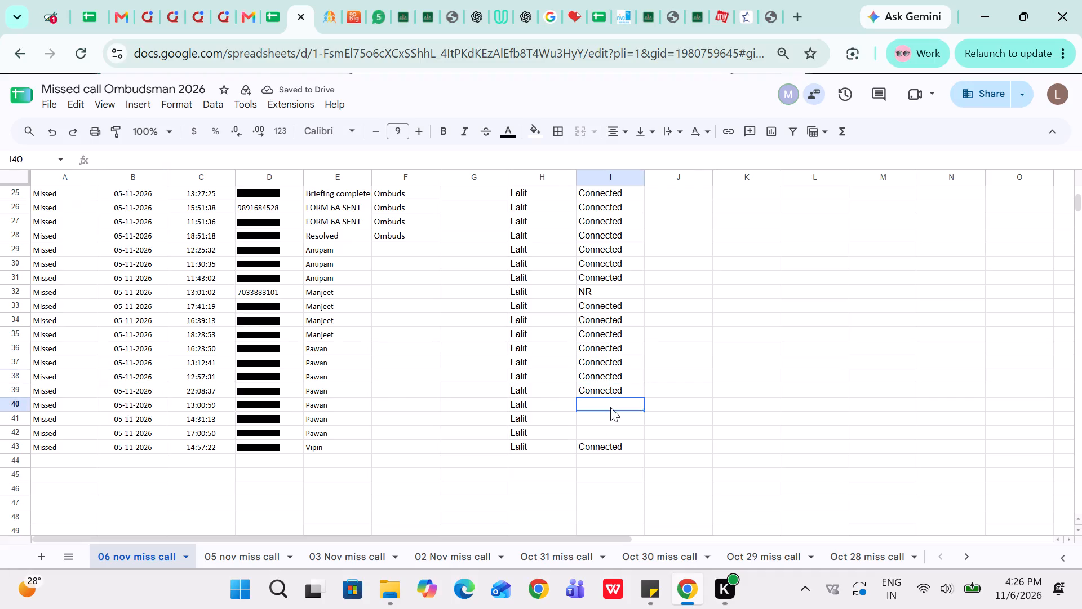
key(Left)
key(Left)
key(Left)
key(Left)
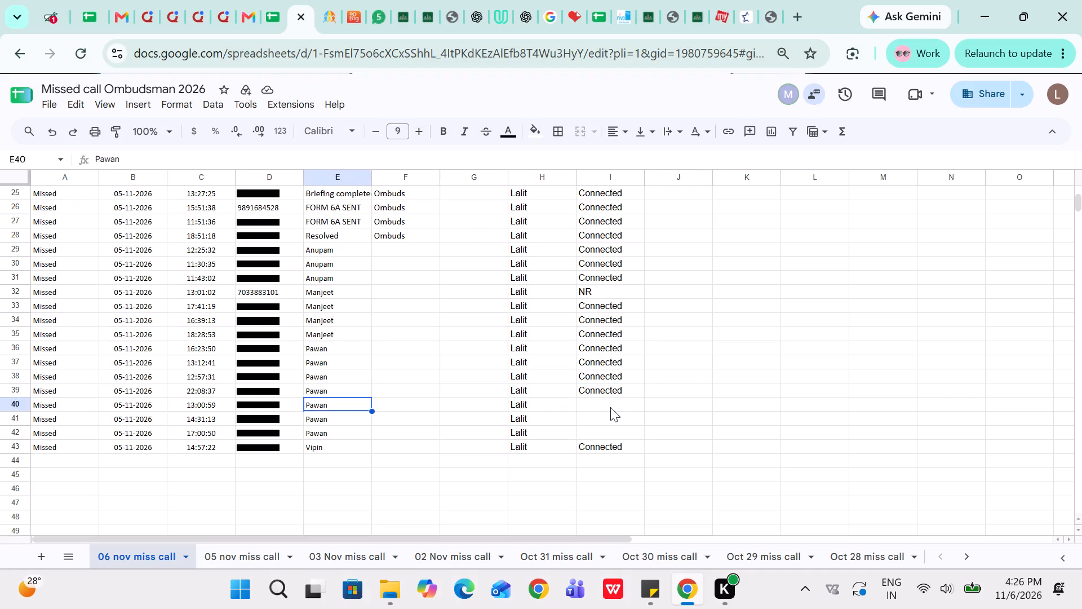
key(Left)
key(ctrl+c)
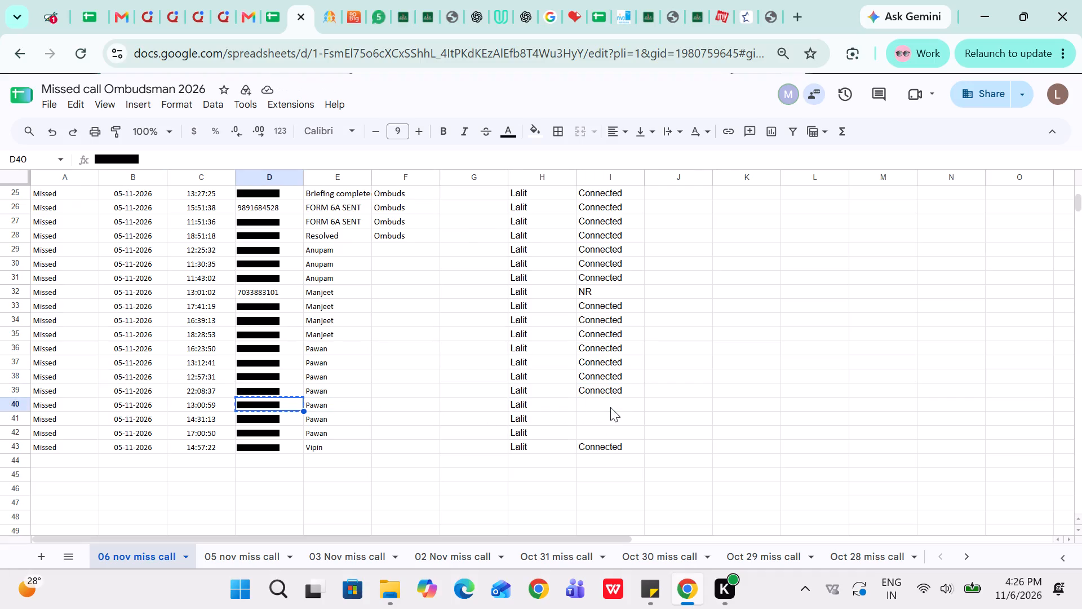
Add the complaint comment "Wait for hearing" to the open complaint matching row 38 and close its communication log.
click(330, 0)
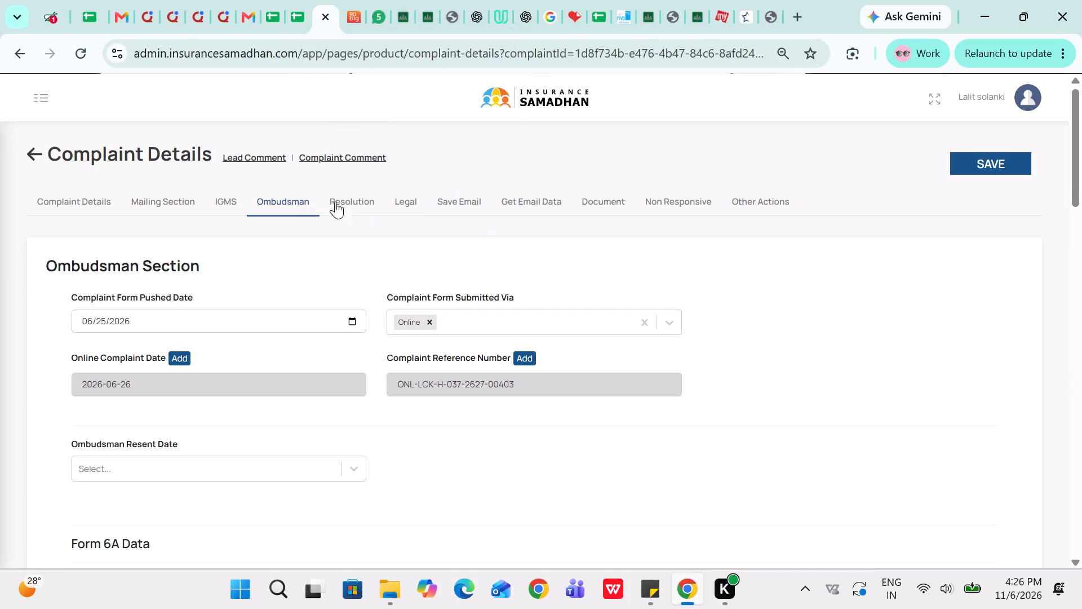
click(350, 161)
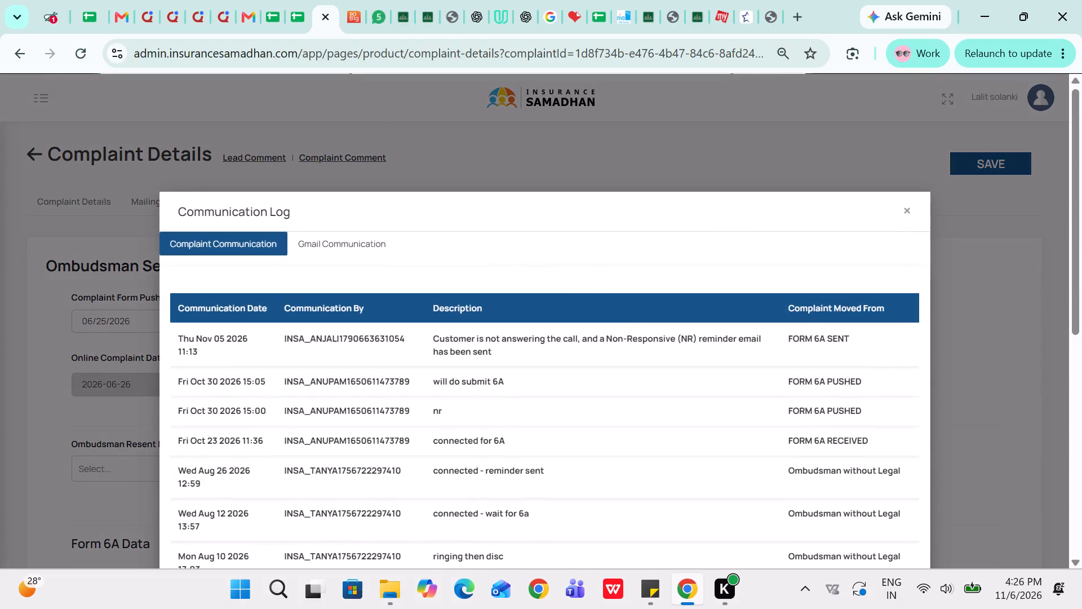
scroll(613, 382, down, 8)
click(639, 542)
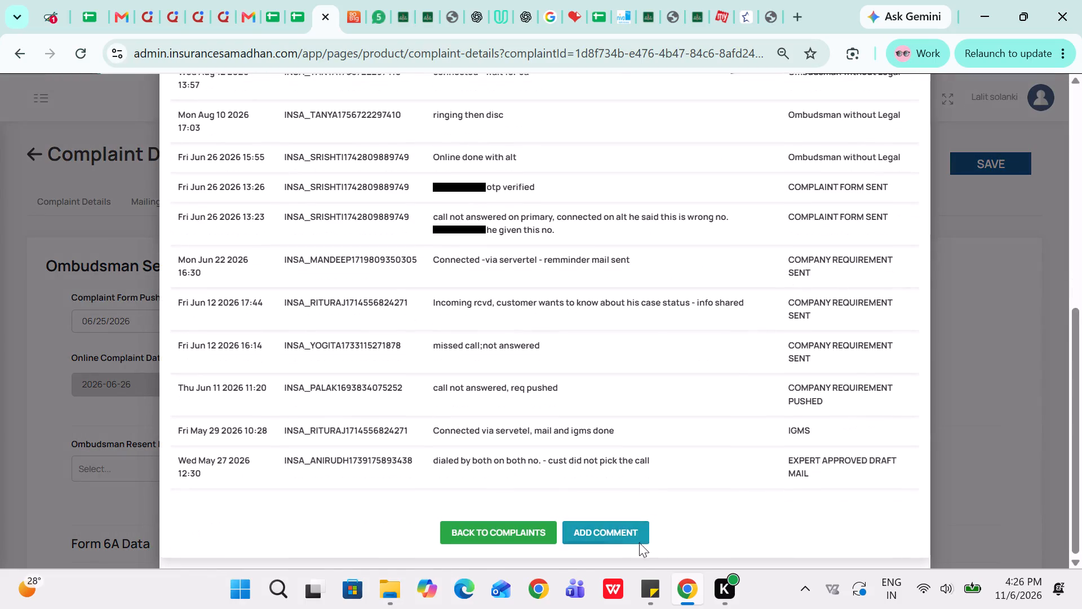
click(557, 384)
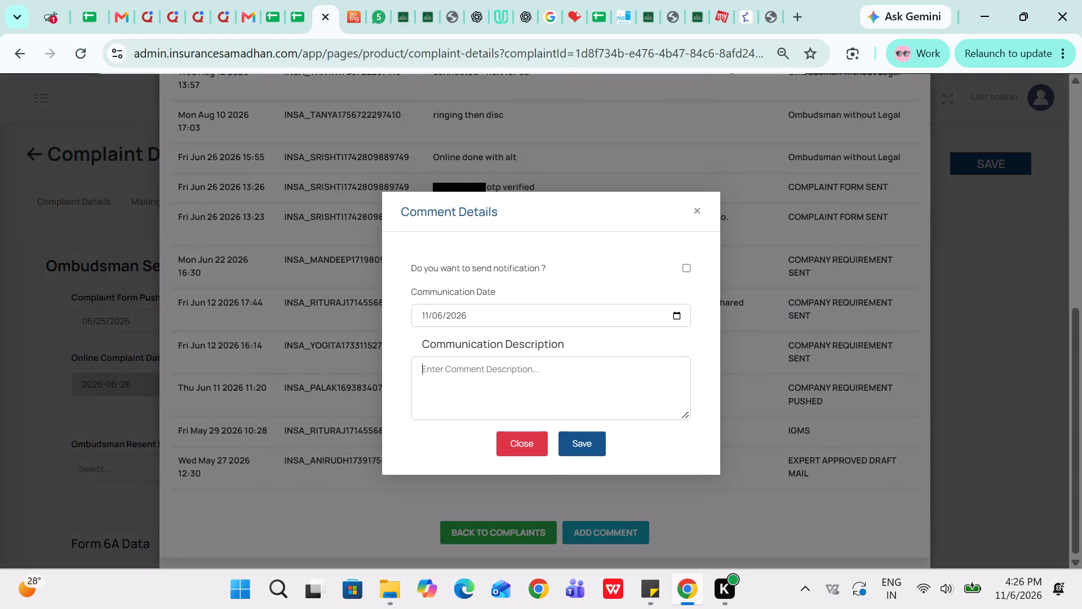
text(Wa)
text(it)
key(space)
text(for)
key(space)
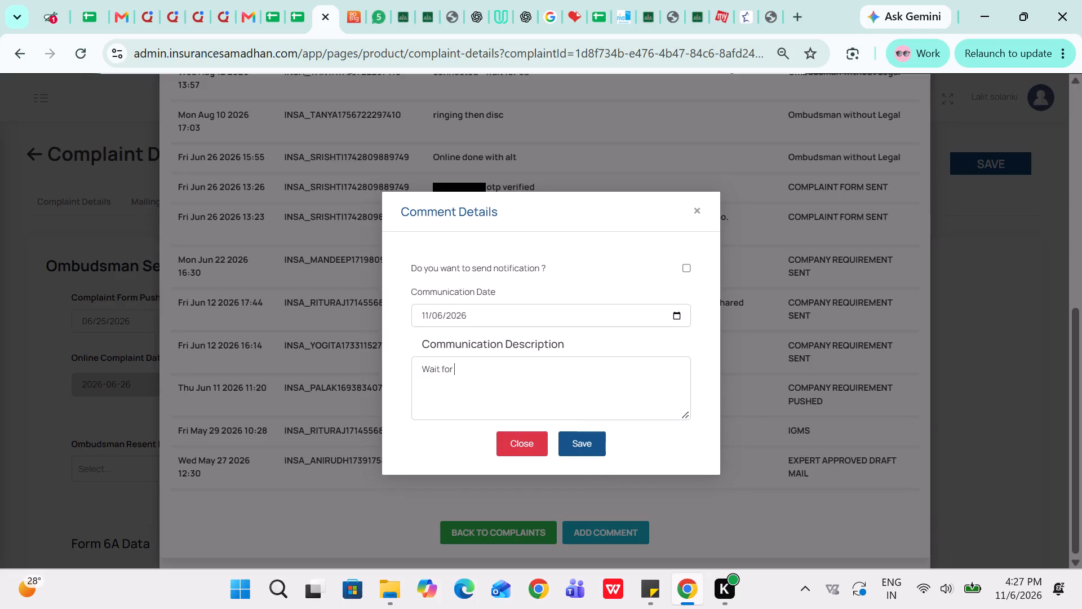
text(hearing)
click(579, 454)
click(126, 421)
click(41, 394)
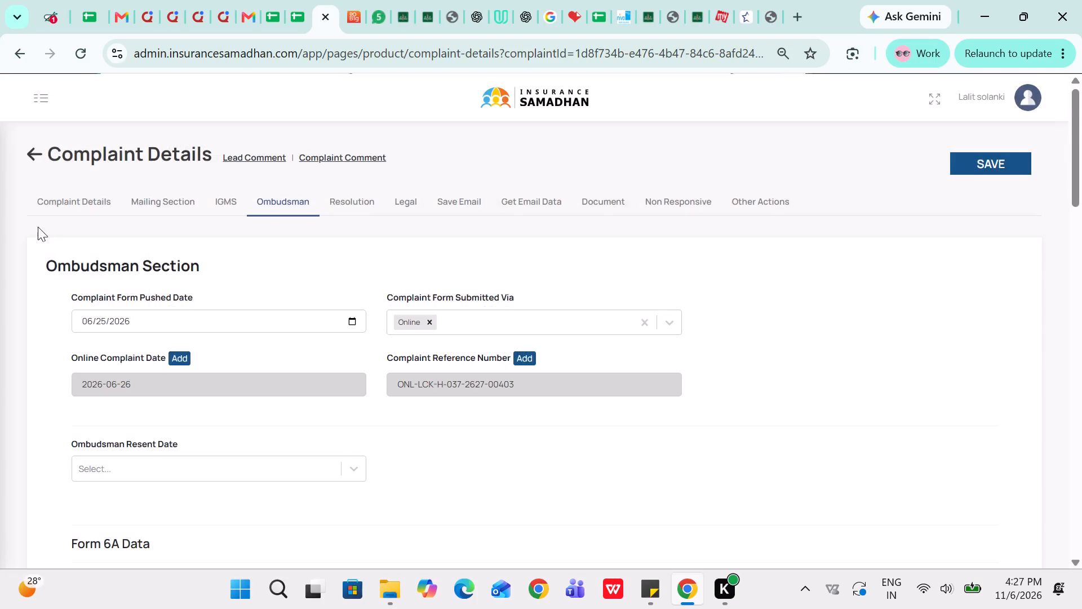
Return to All Complaints and search it for the phone number in row 40, recopying the number from the sheet.
click(21, 165)
click(35, 155)
drag(114, 227, 0, 281)
key(ctrl+v)
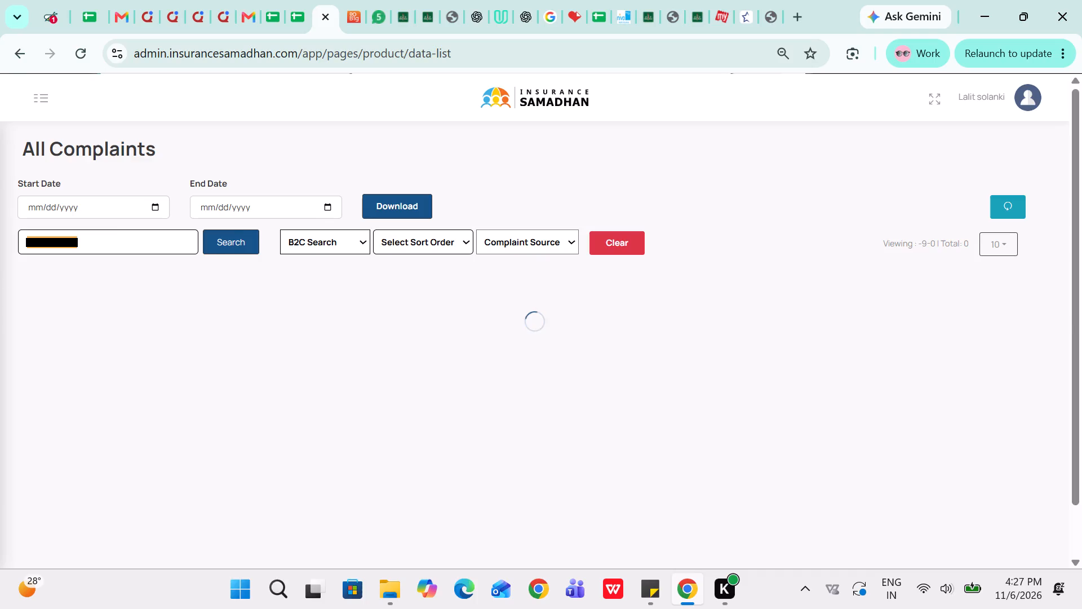
click(229, 240)
click(305, 0)
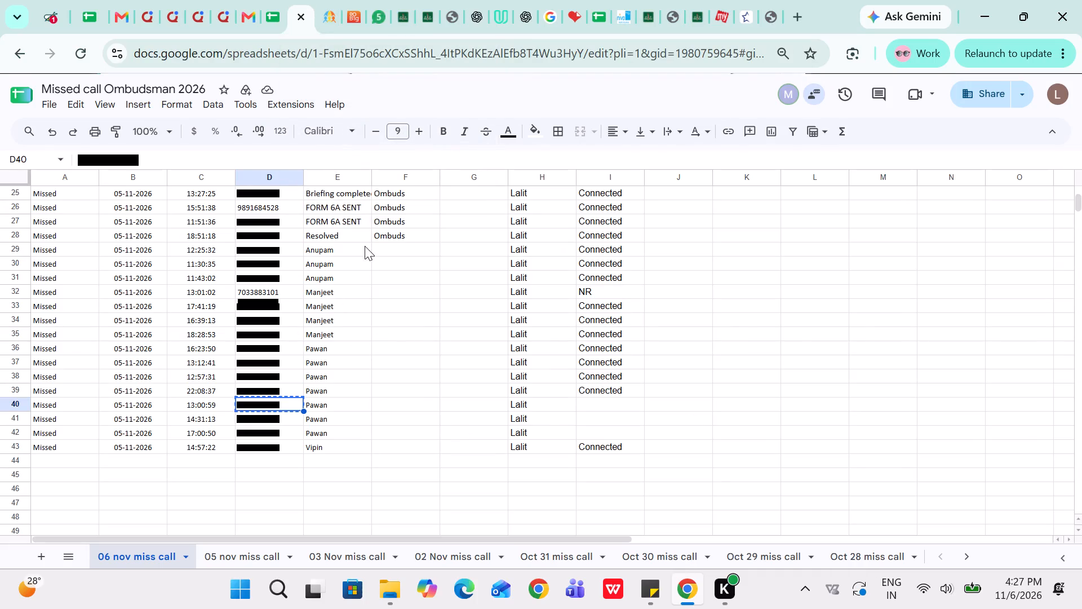
key(ctrl+c)
click(327, 0)
click(94, 241)
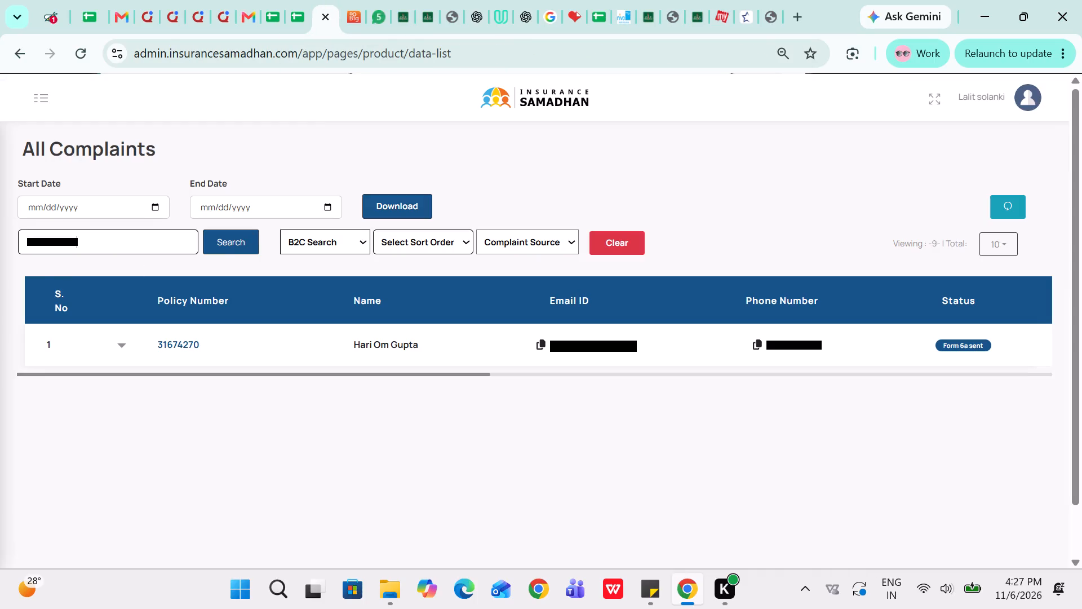
drag(112, 241, 0, 268)
key(ctrl+v)
click(265, 245)
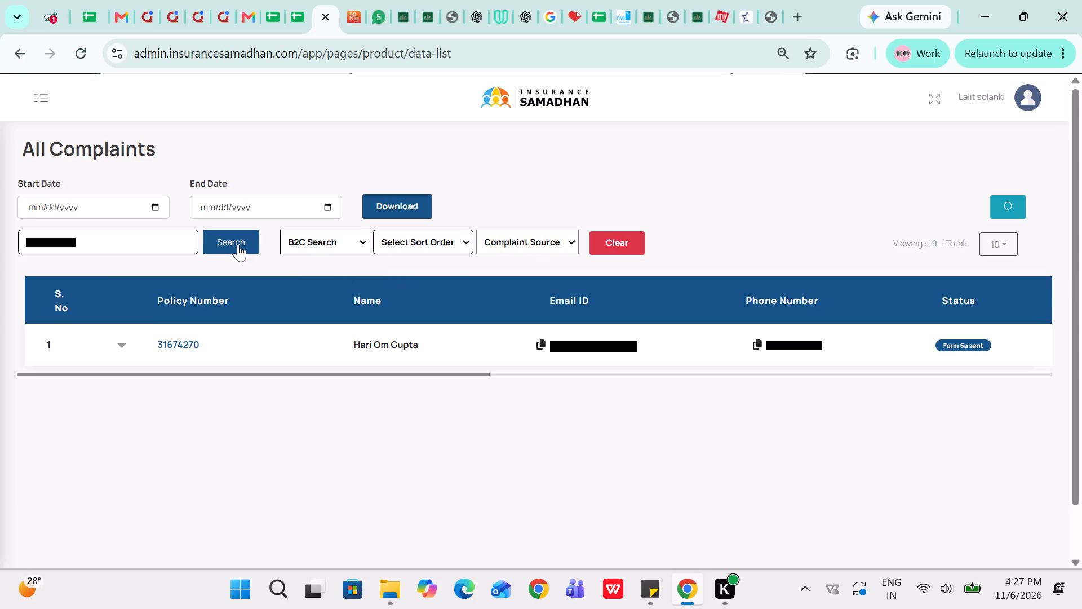
click(238, 244)
Read the latest comment in the communication log of the complaint matching row 40.
click(299, 0)
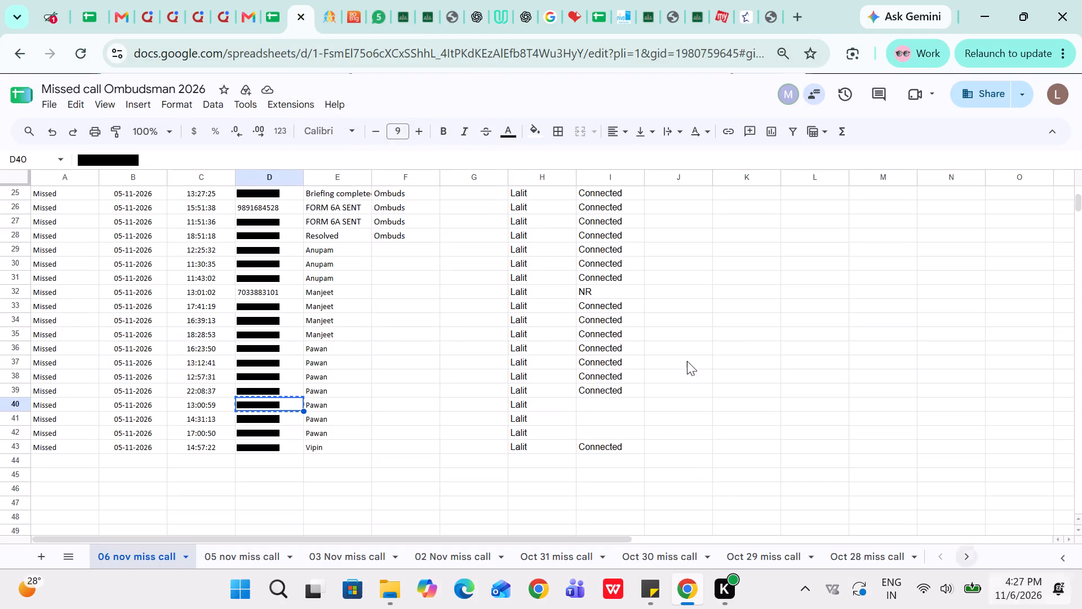
click(320, 0)
click(740, 329)
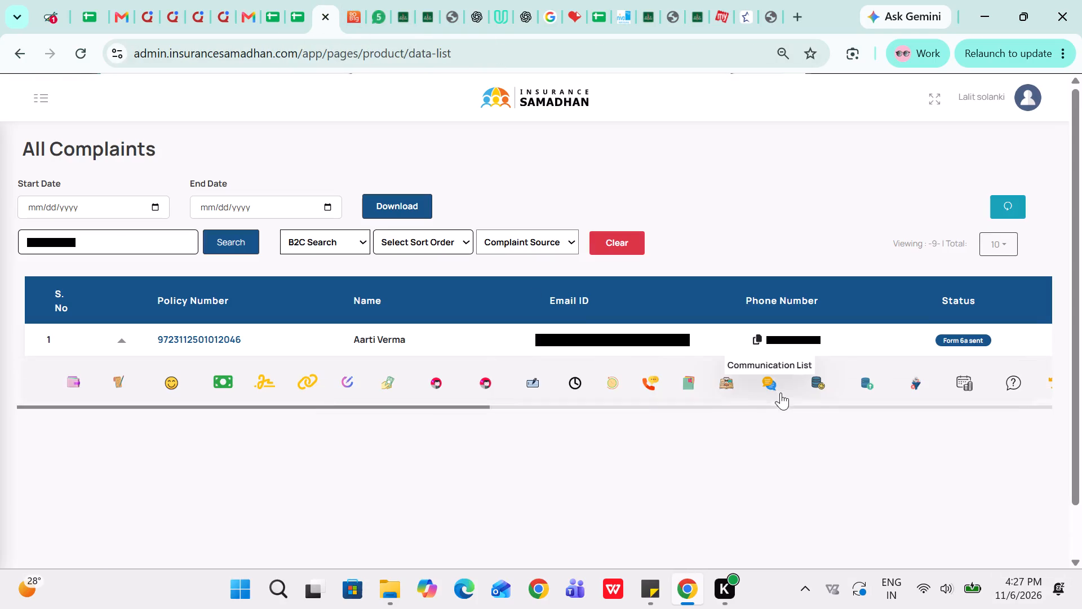
click(765, 381)
drag(590, 331, 391, 325)
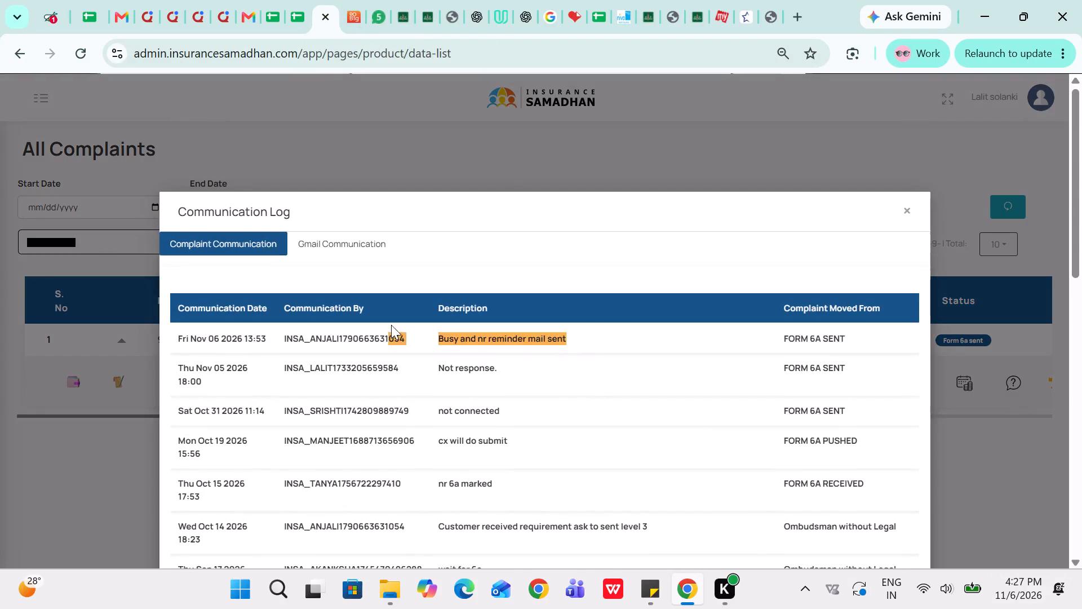
click(472, 134)
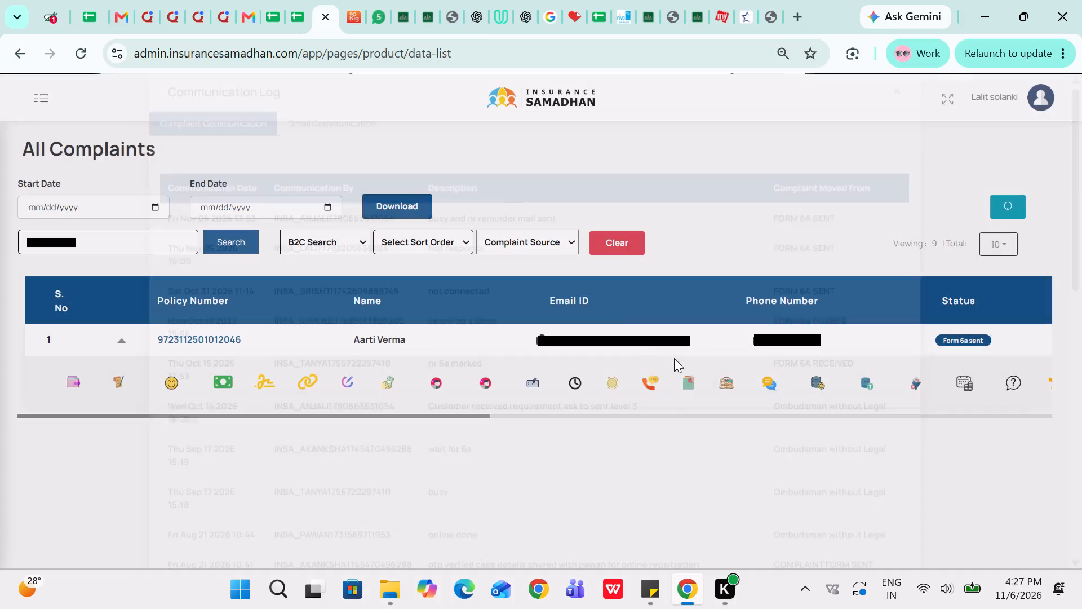
Copy the phone number of the complaint matching row 40 and call the customer through the Smartflo dialer.
click(757, 333)
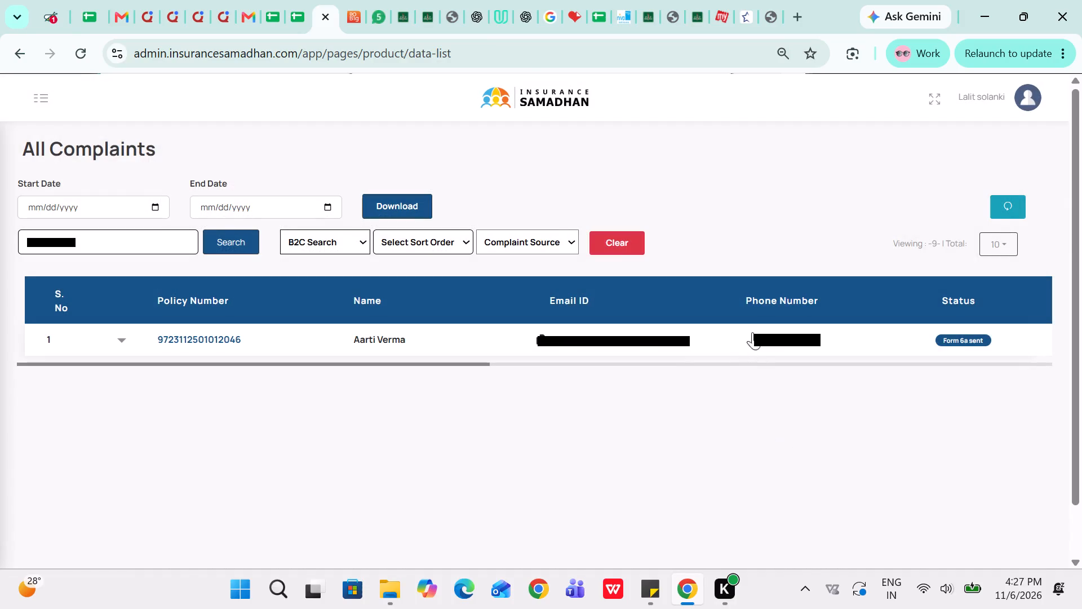
click(760, 336)
click(344, 0)
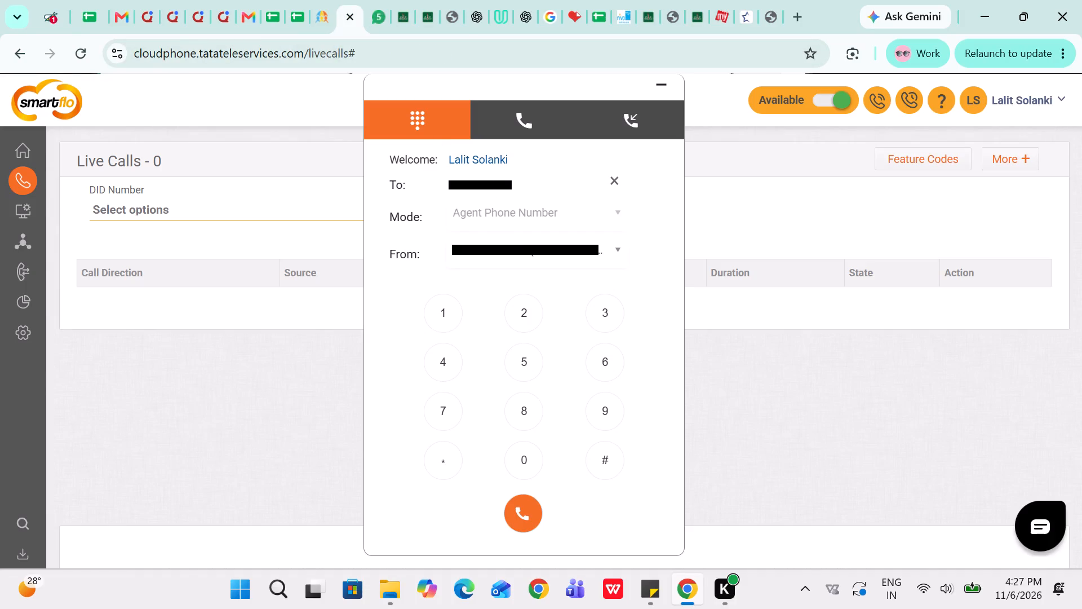
double_click(490, 192)
key(ctrl+v)
click(526, 510)
click(941, 419)
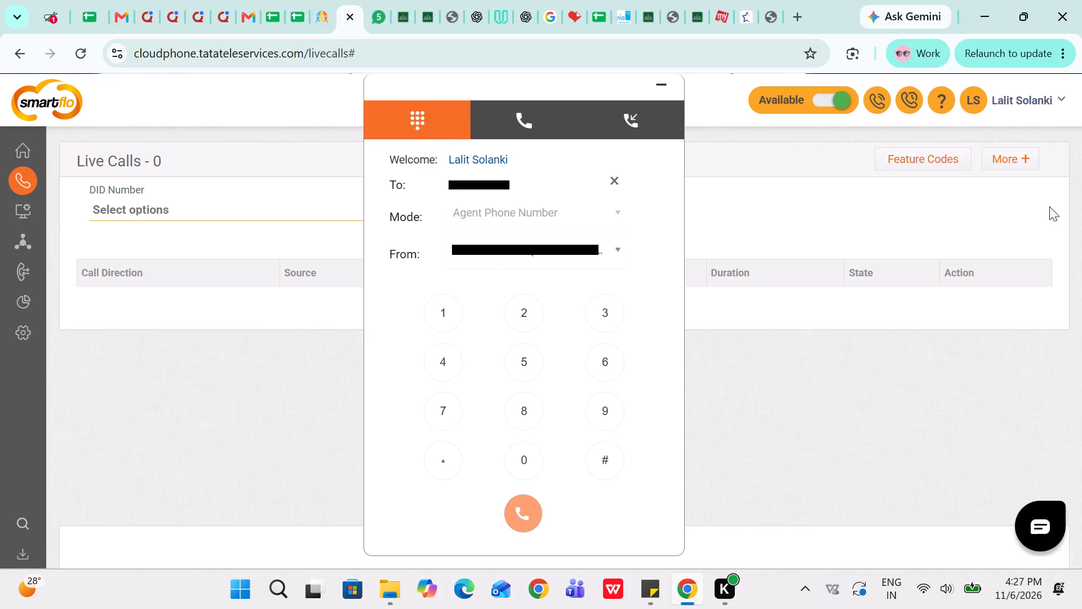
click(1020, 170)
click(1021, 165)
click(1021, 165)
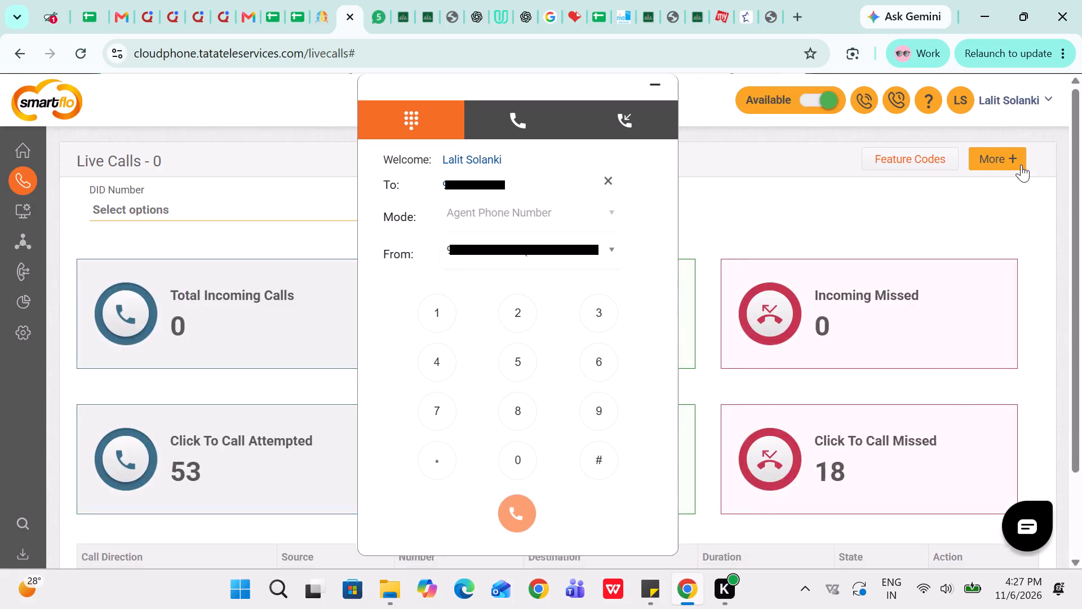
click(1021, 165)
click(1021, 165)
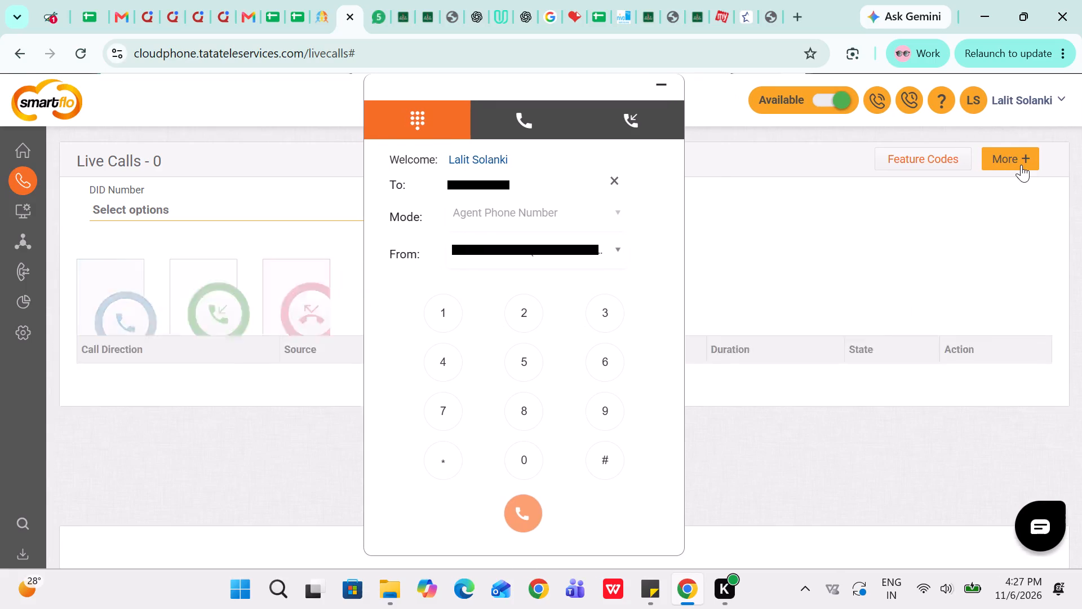
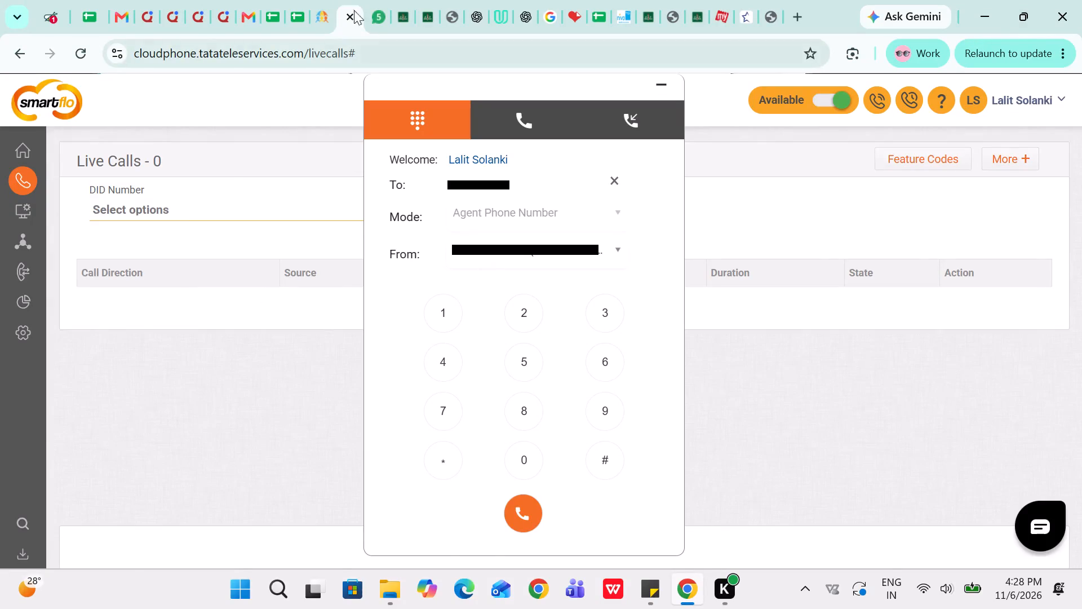
Add the comment "NR" to the communication log of the complaint matching row 40.
click(294, 0)
click(320, 0)
click(751, 350)
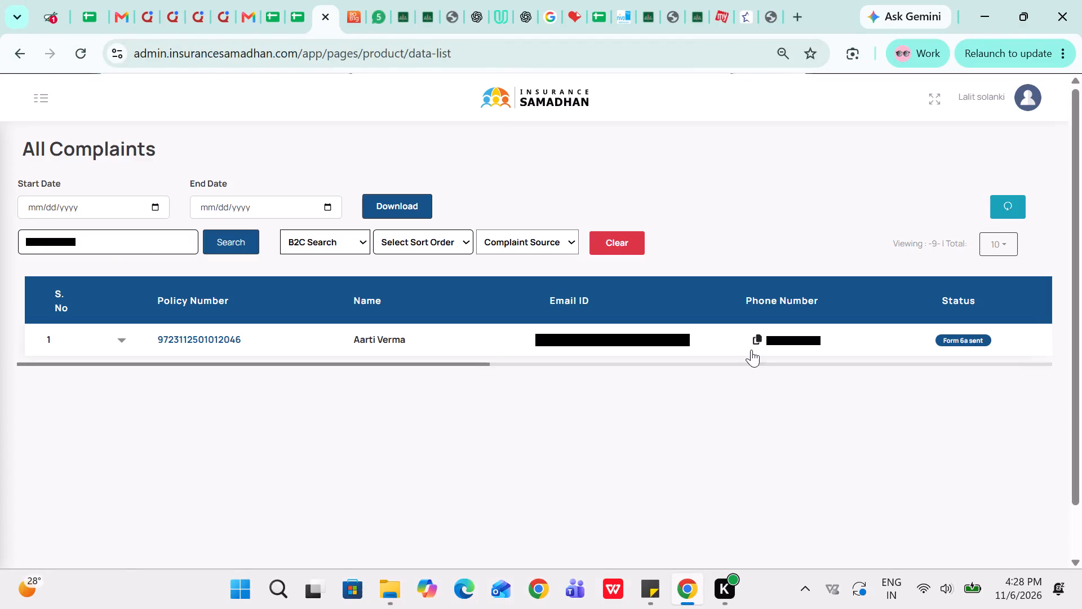
click(777, 383)
scroll(573, 395, down, 12)
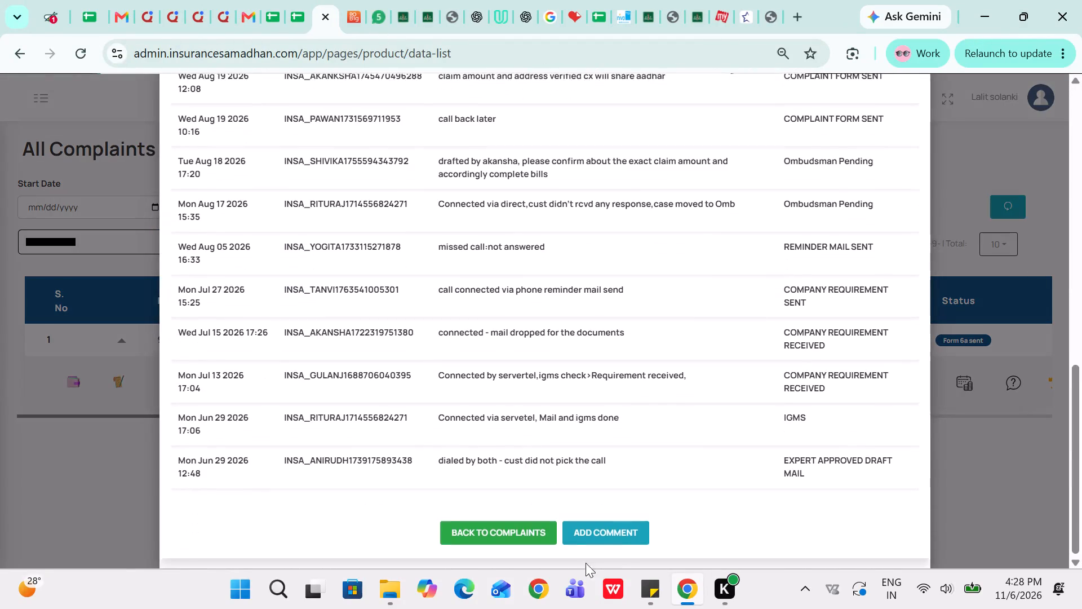
click(630, 526)
click(659, 397)
text(NR)
click(596, 448)
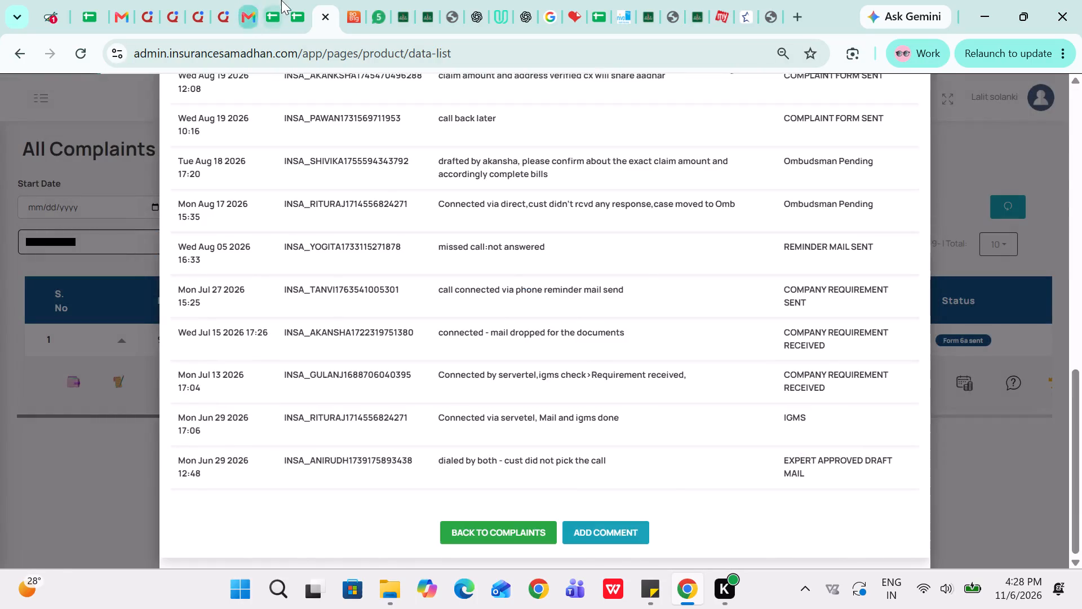
Record the status "NR" in column I of row 40 in the missed call sheet.
click(296, 0)
key(Right)
key(Right)
key(Right)
key(Right)
key(Right)
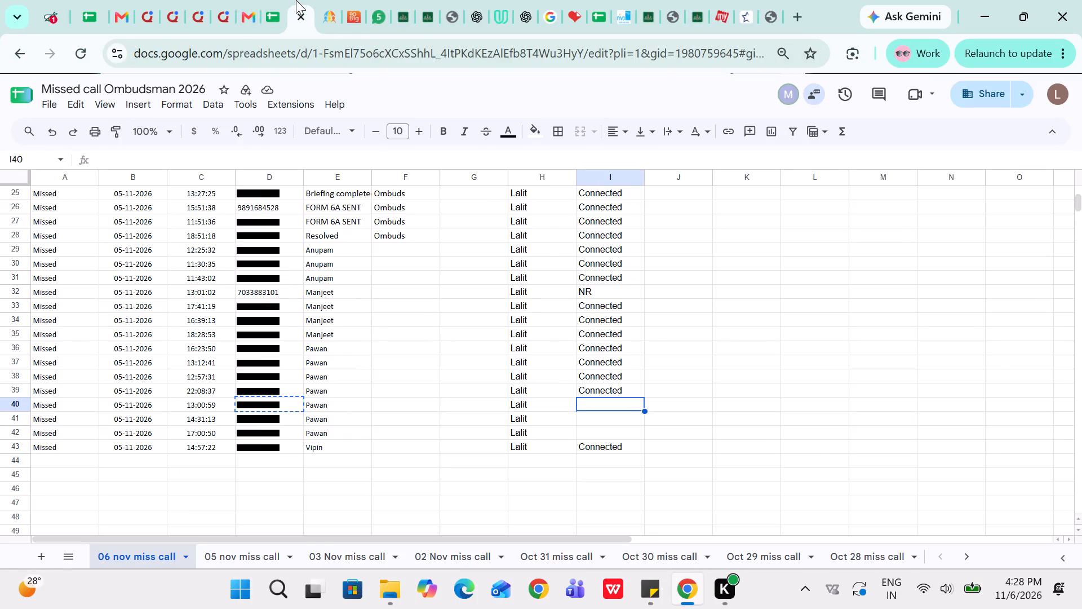
text(NR)
key(Return)
Copy the phone number in row 41 of the sheet and search All Complaints for it.
key(Left)
key(Left)
key(Left)
key(Left)
key(Left)
key(ctrl+c)
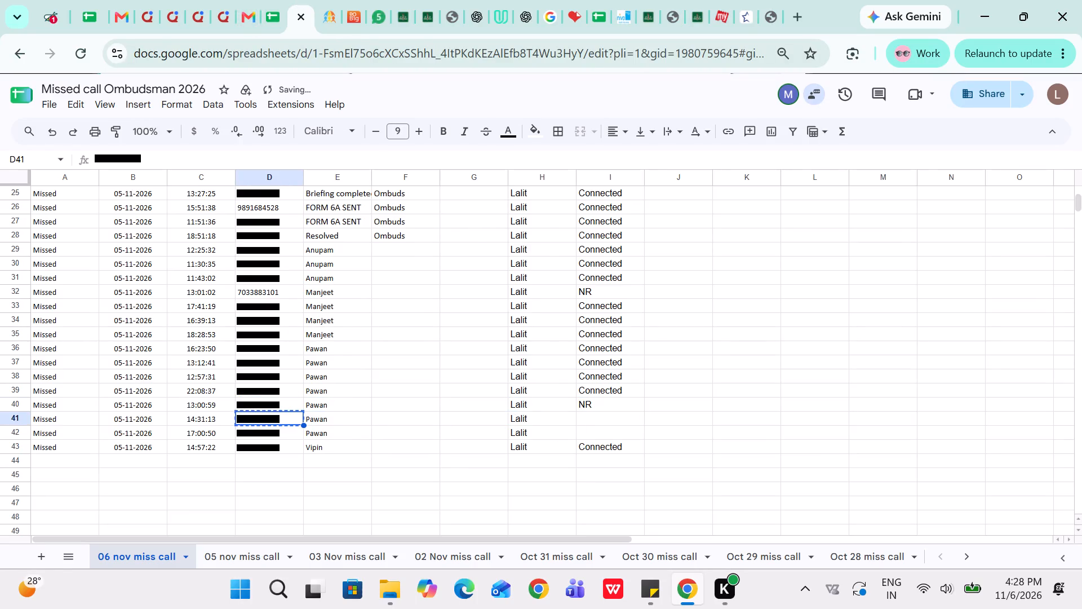
click(339, 0)
click(26, 260)
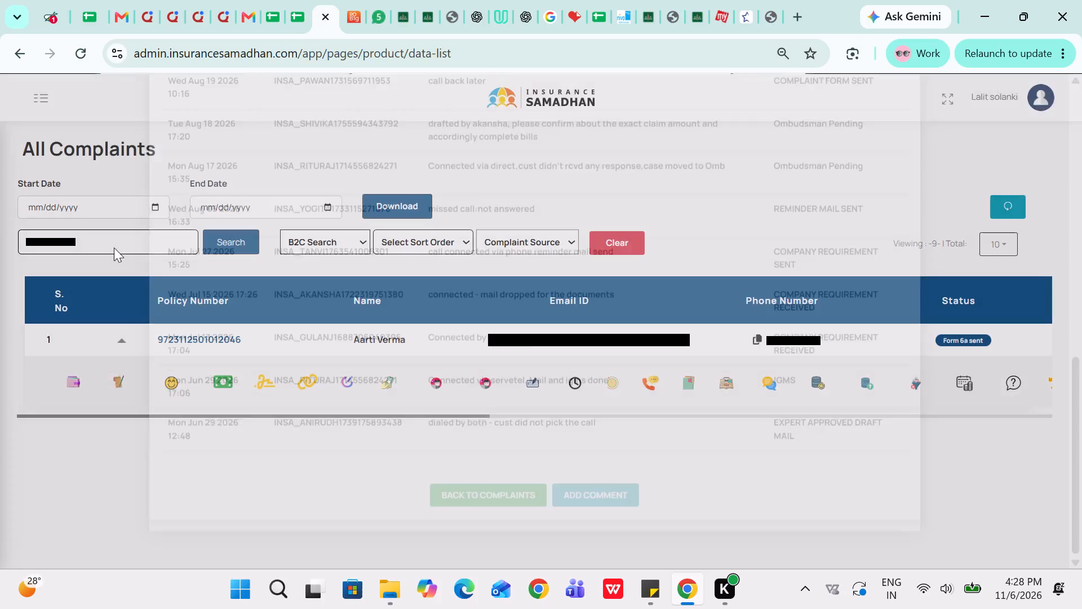
drag(114, 248, 0, 248)
key(ctrl+v)
click(221, 246)
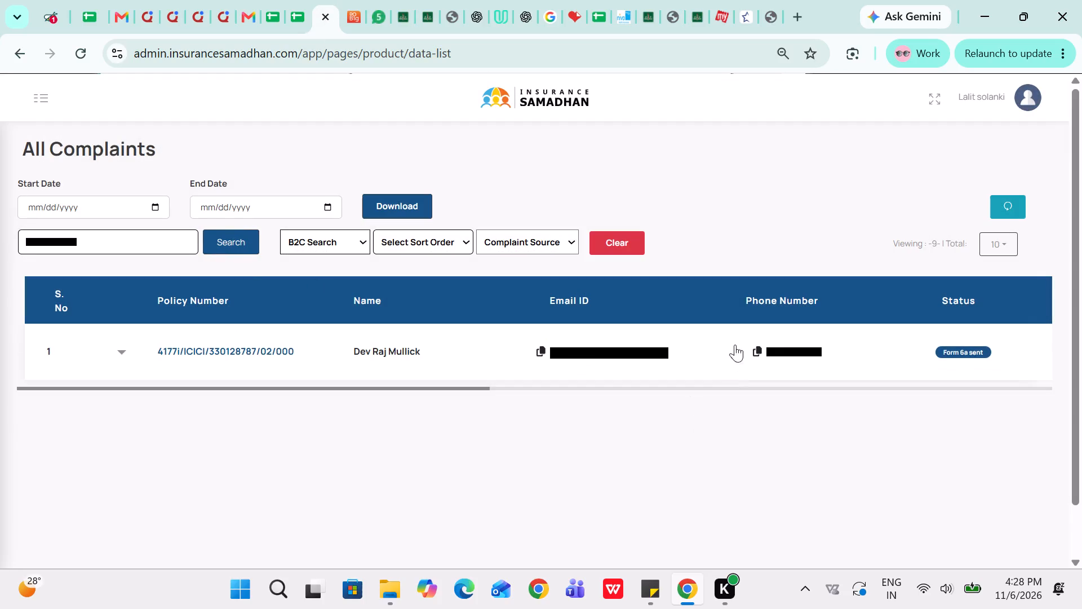
Read the latest comments in the communication log of the complaint matching row 41.
click(729, 334)
click(778, 403)
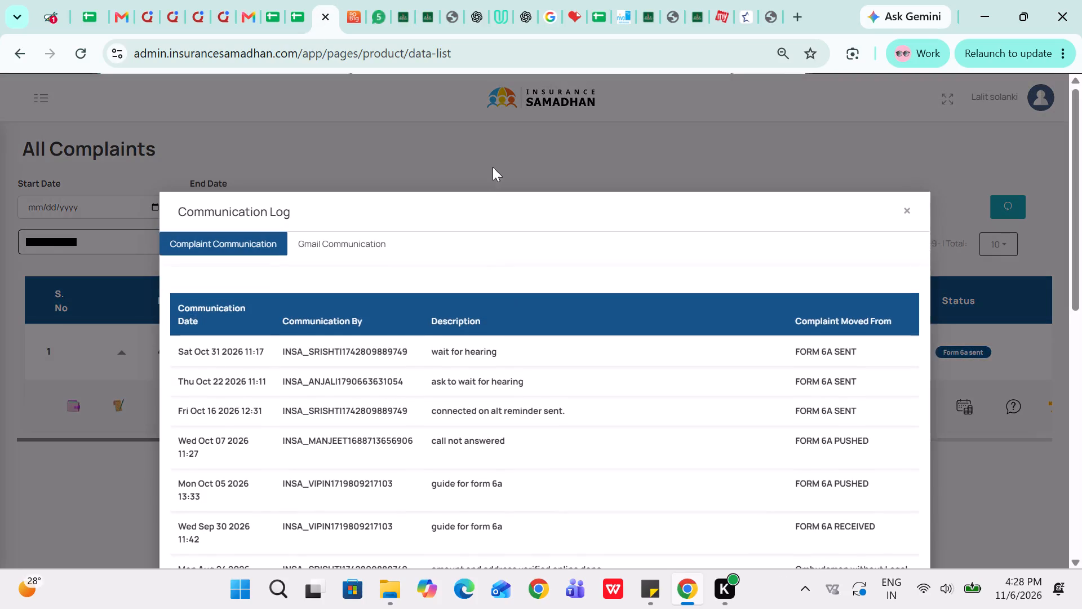
click(491, 146)
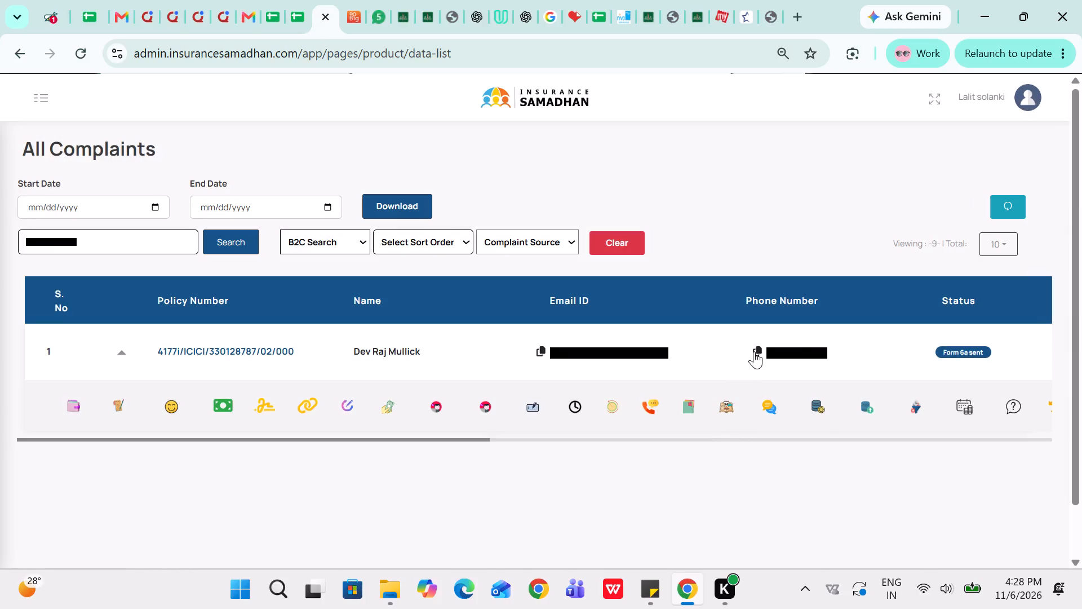
Copy the phone number of the complaint matching row 41 and call the customer through the Smartflo dialer.
click(754, 351)
click(352, 0)
double_click(477, 189)
key(ctrl+v)
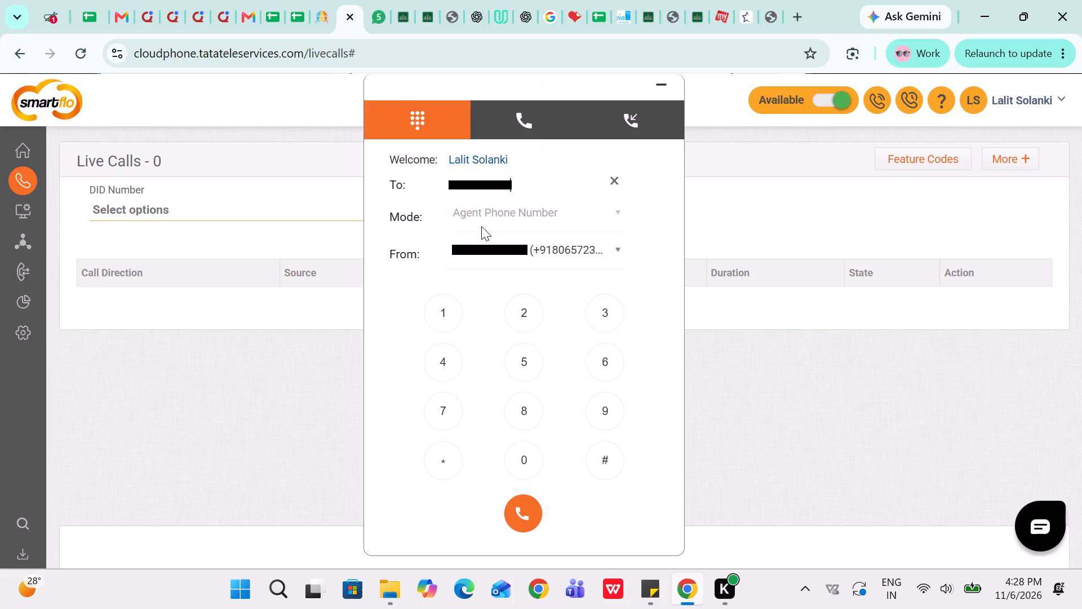
click(530, 511)
click(812, 448)
Review the status history of the complaint matching row 41 and check the state of the live call in Smartflo.
click(317, 0)
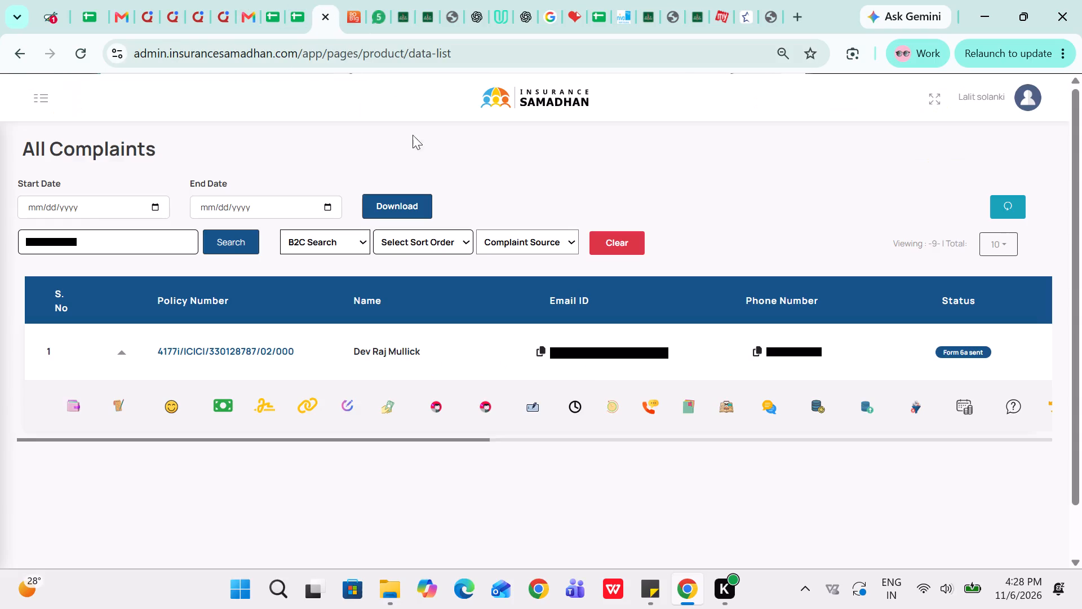
click(617, 405)
scroll(655, 390, down, 15)
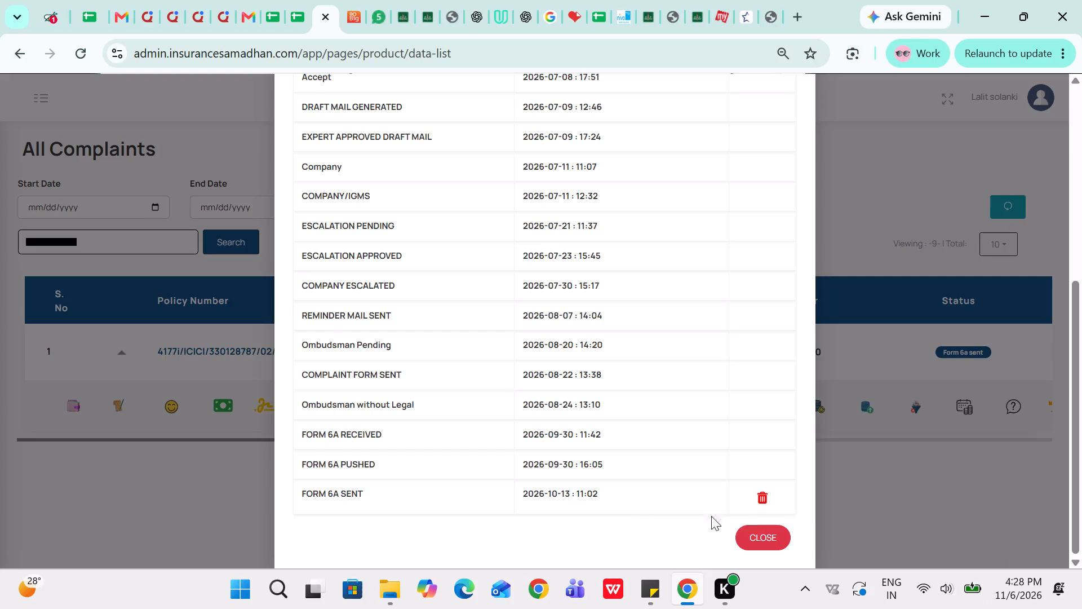
drag(937, 451, 937, 468)
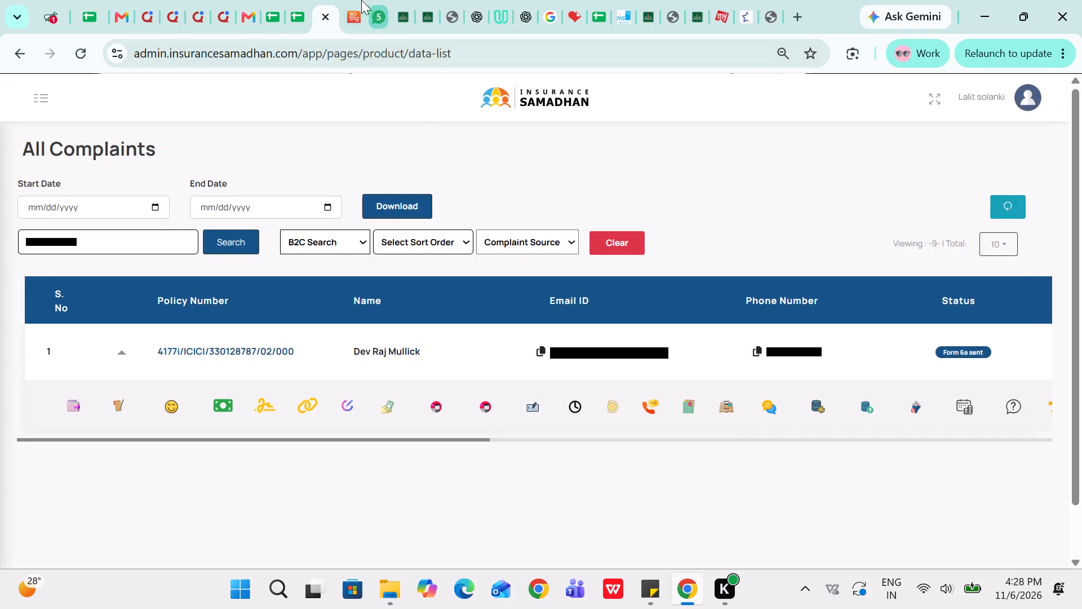
click(295, 0)
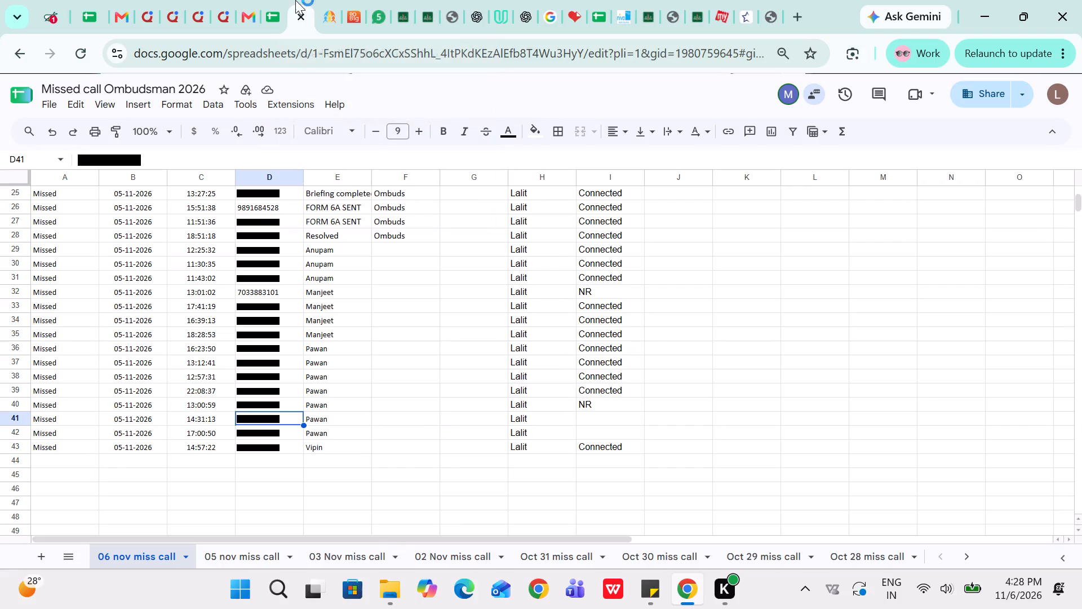
click(328, 0)
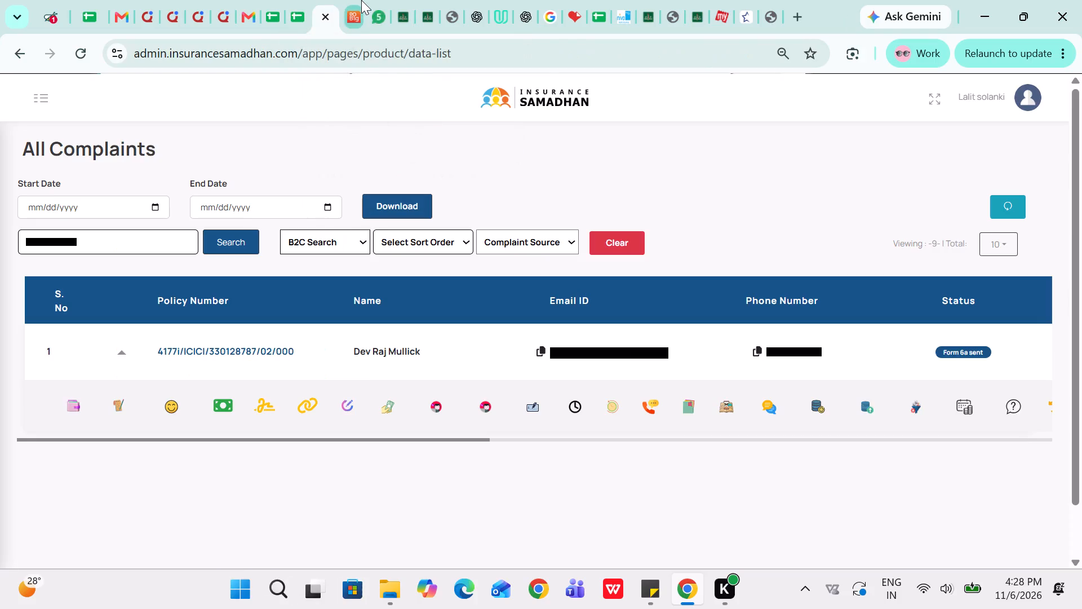
click(361, 0)
click(800, 389)
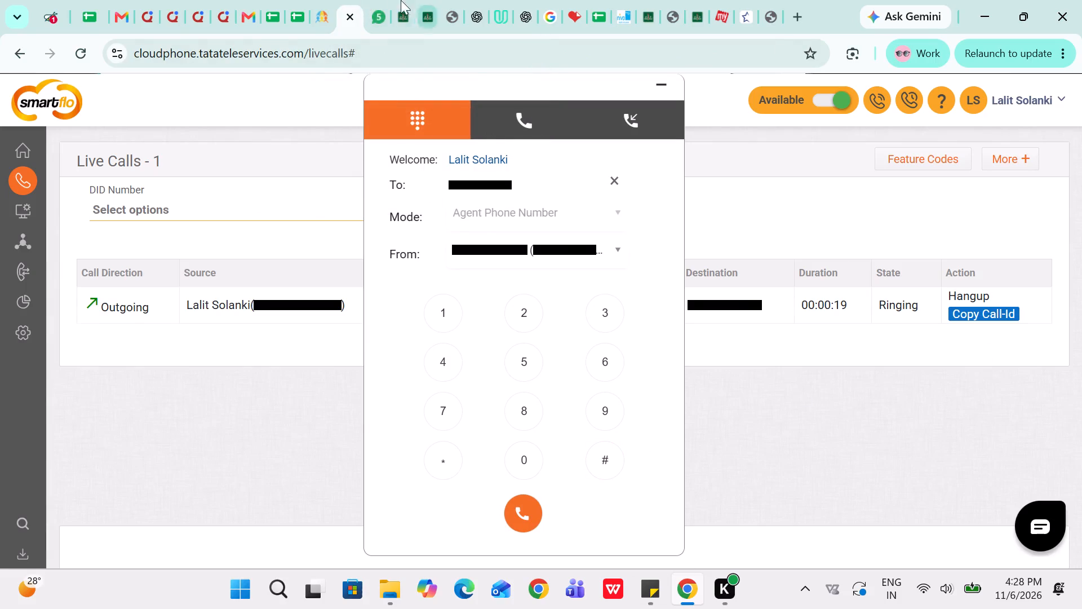
Re-read the communication log and the status dates of the complaint matching row 41 during the call.
click(312, 0)
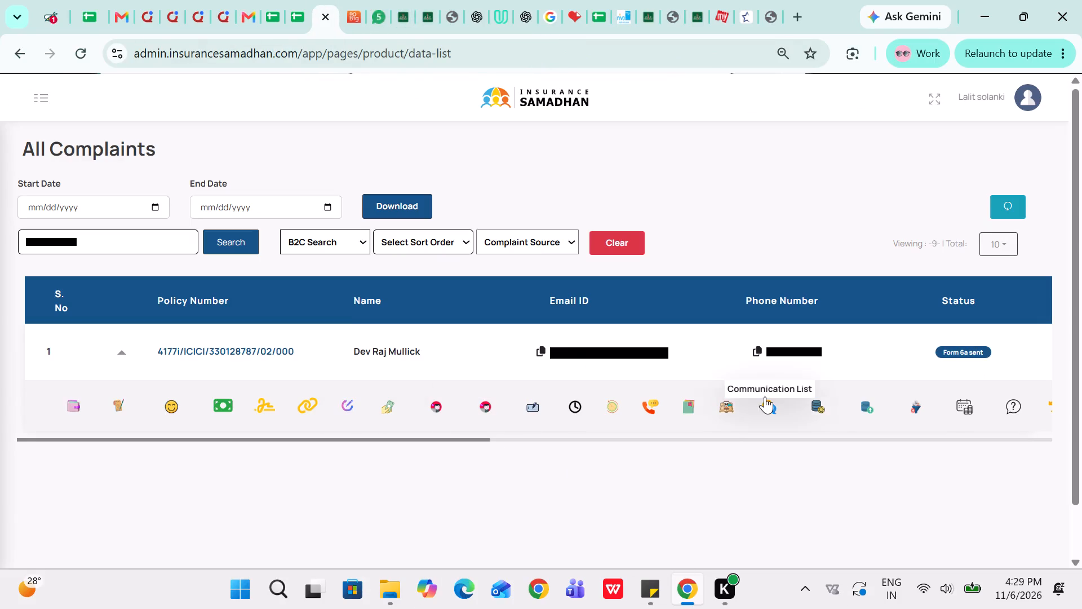
click(770, 411)
drag(526, 352, 523, 355)
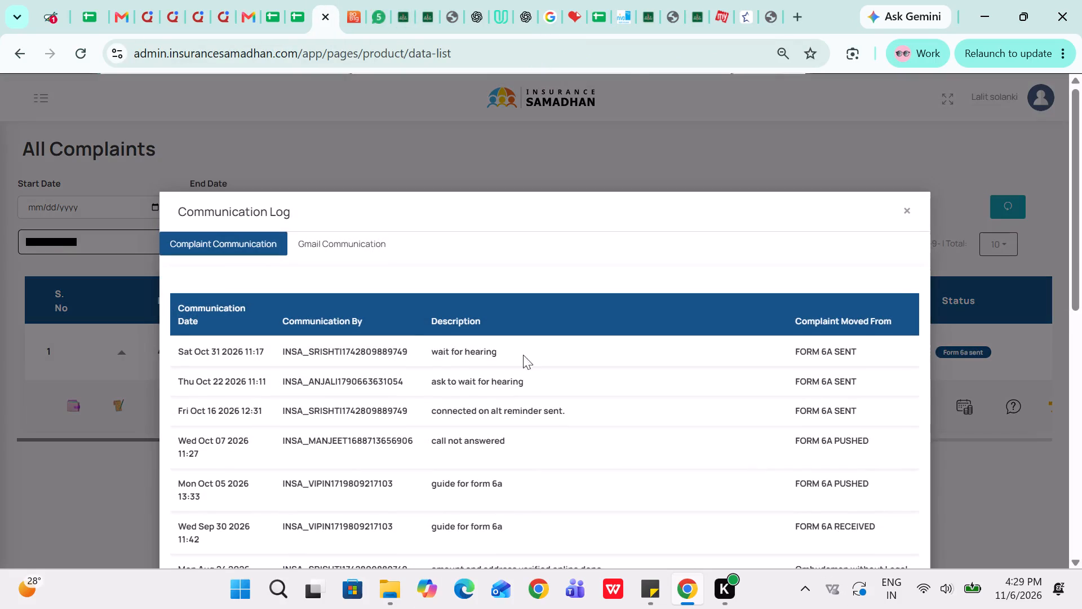
drag(523, 355, 316, 368)
click(509, 343)
click(481, 163)
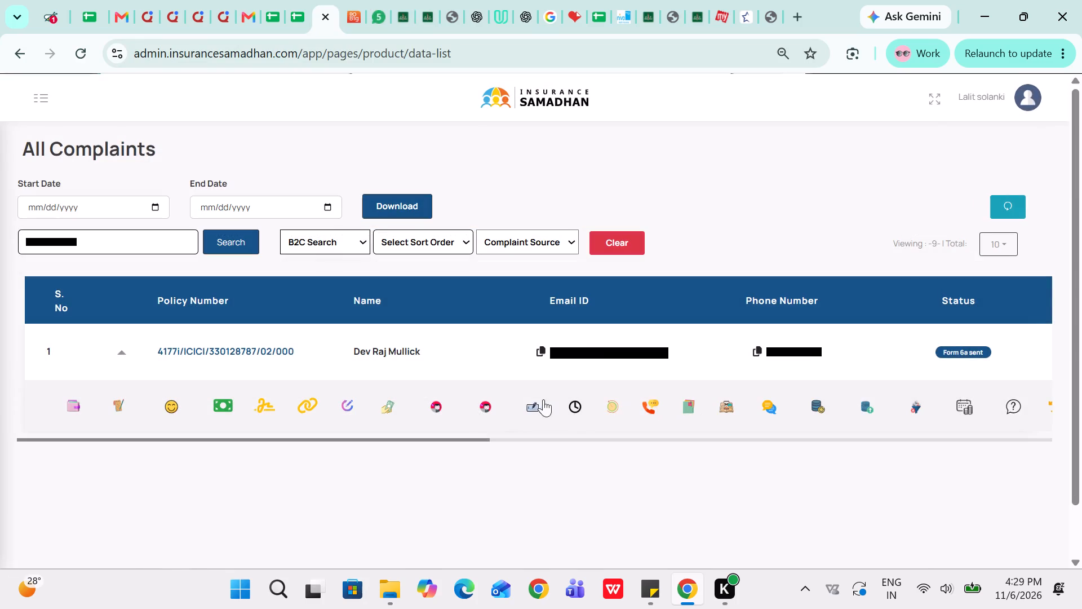
click(613, 408)
scroll(583, 405, down, 17)
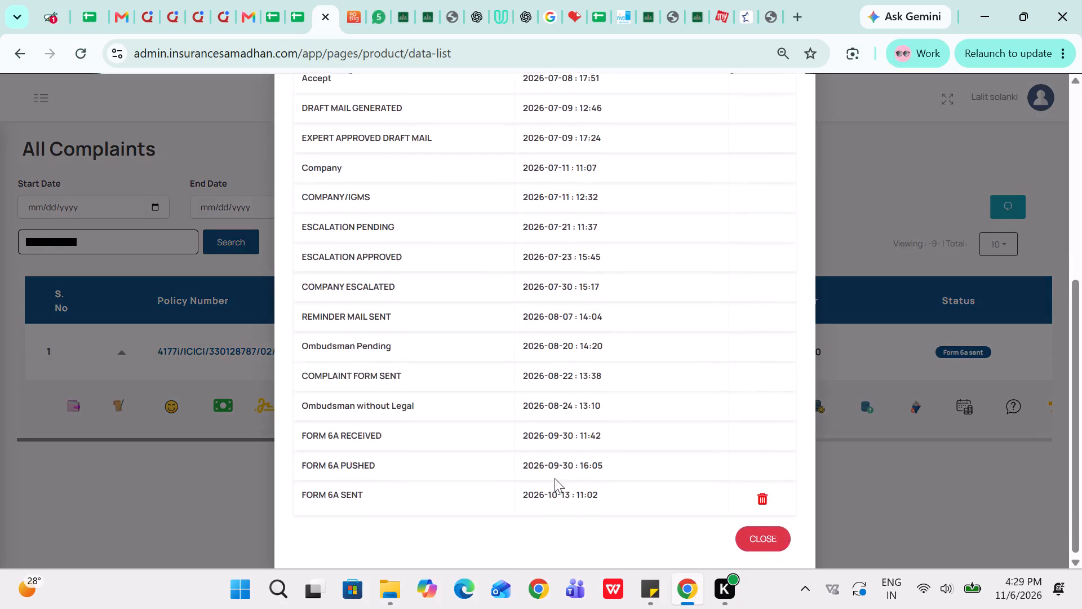
scroll(555, 478, down, 2)
click(884, 487)
Examine the Ombudsman section and Form 6A data in the complaint details matching row 41, and return to the missed call sheet.
click(259, 355)
click(309, 199)
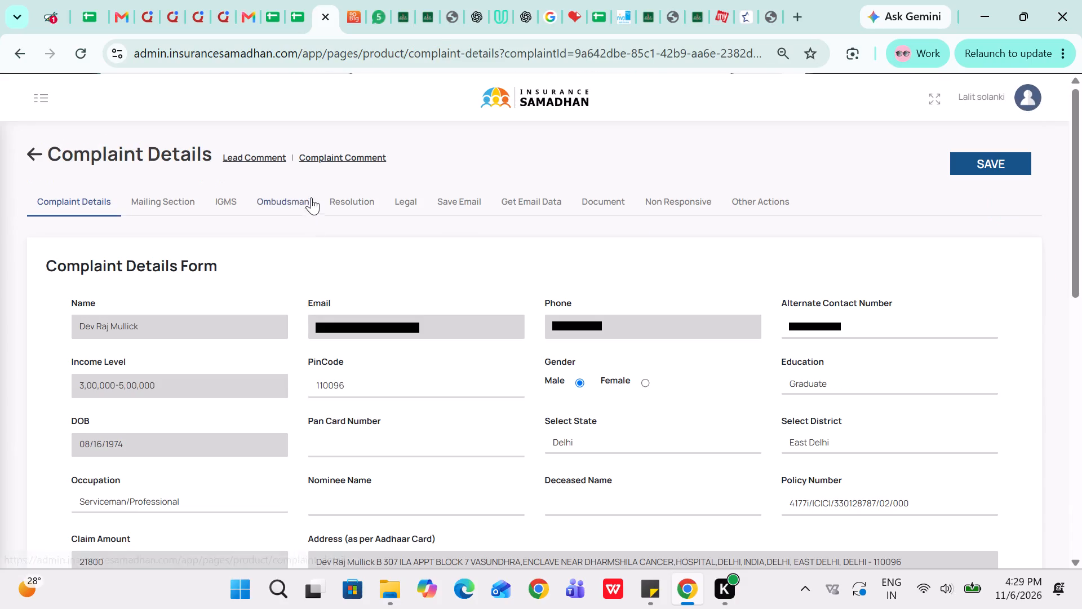
click(298, 199)
scroll(461, 345, down, 2)
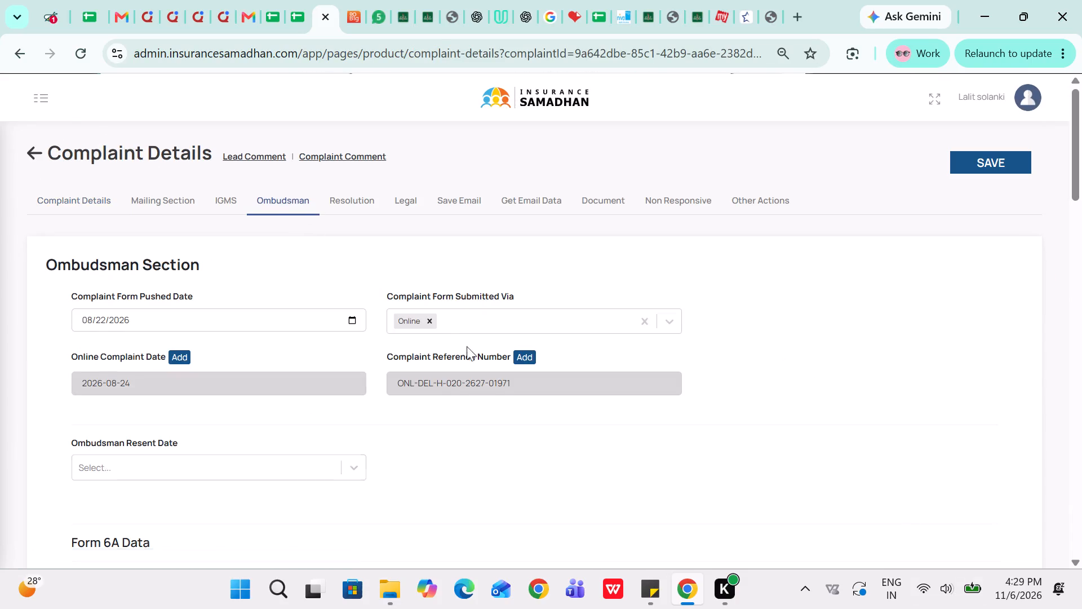
scroll(467, 346, down, 2)
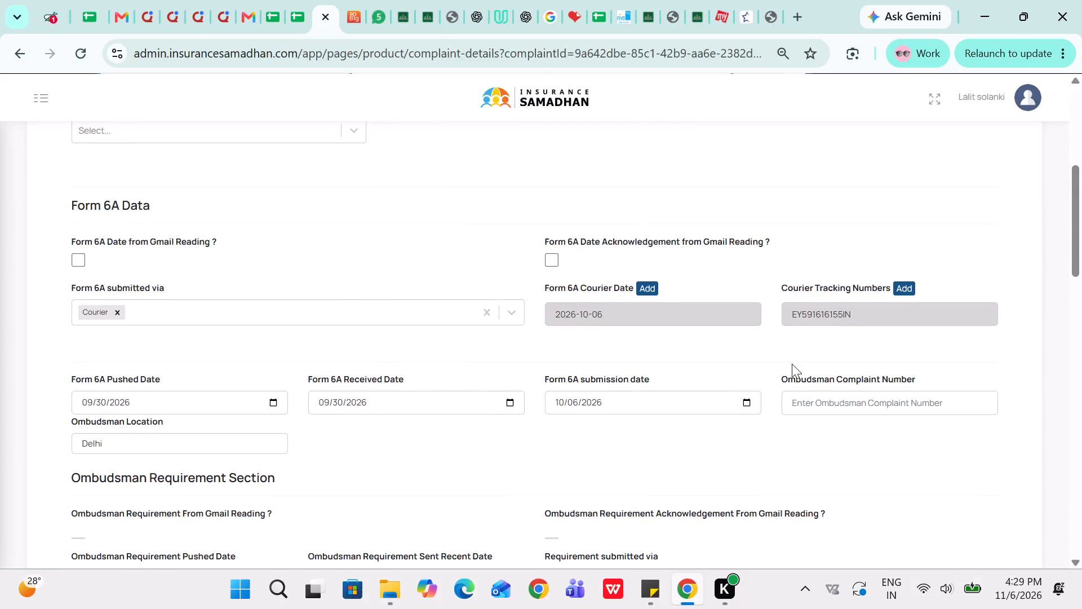
scroll(482, 280, up, 13)
click(316, 153)
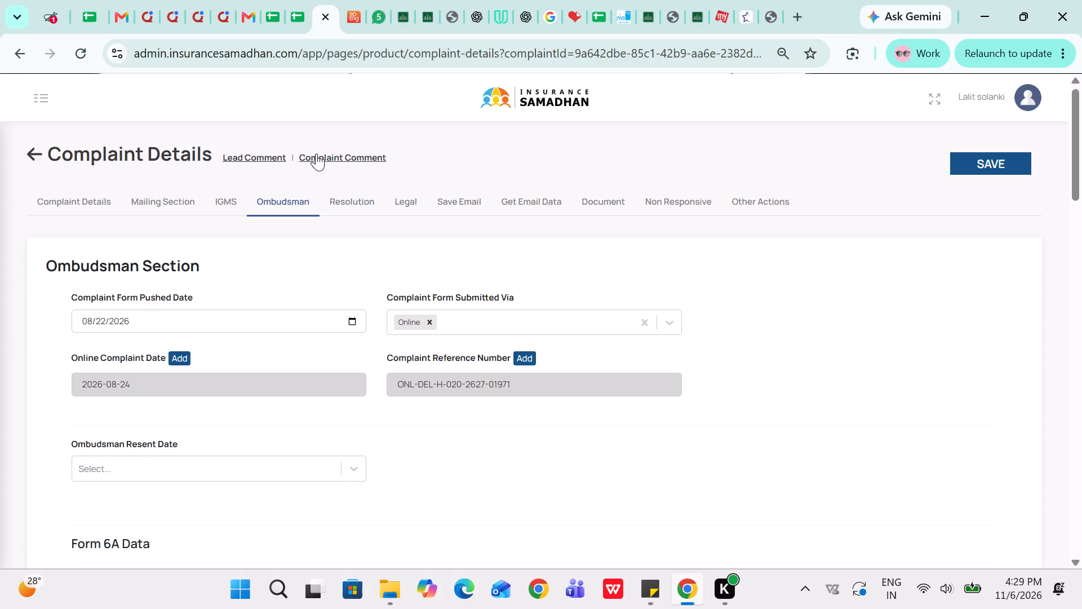
click(295, 0)
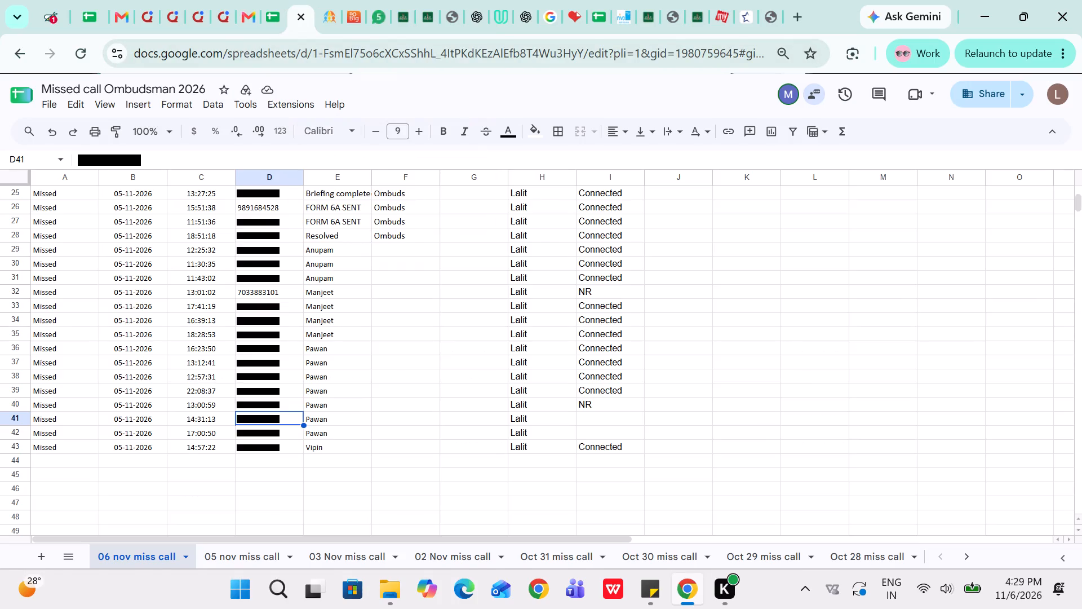
Record the call outcome for row 41 as Connected and select the phone number in row 42.
click(615, 414)
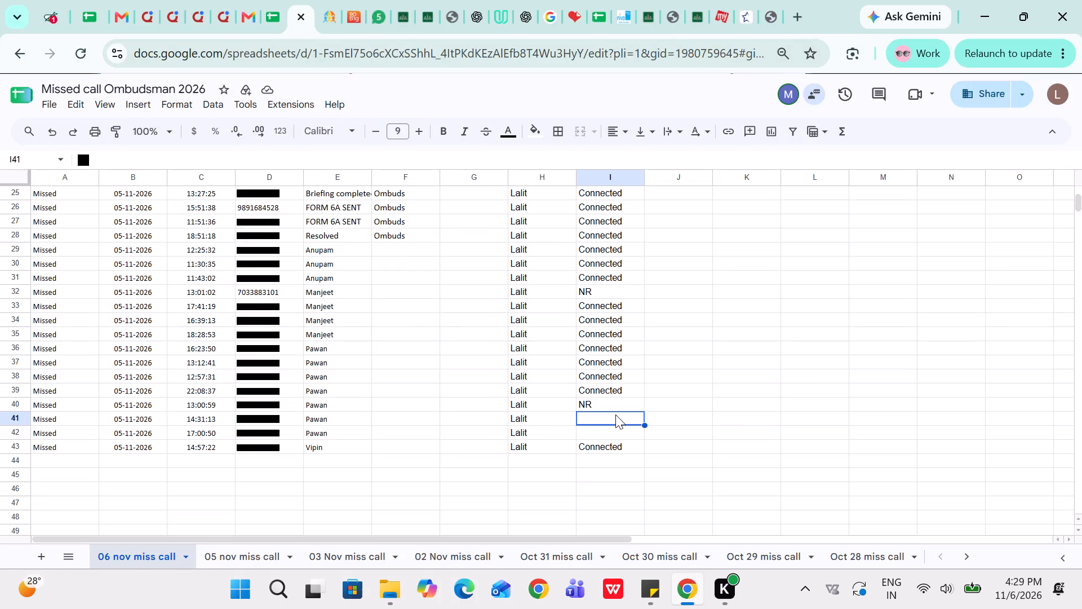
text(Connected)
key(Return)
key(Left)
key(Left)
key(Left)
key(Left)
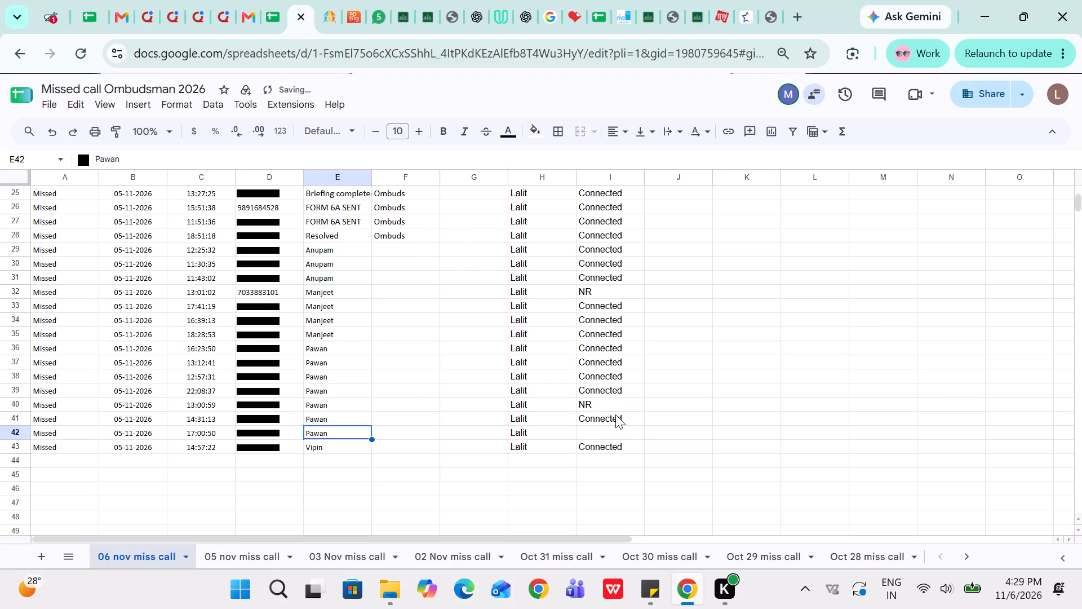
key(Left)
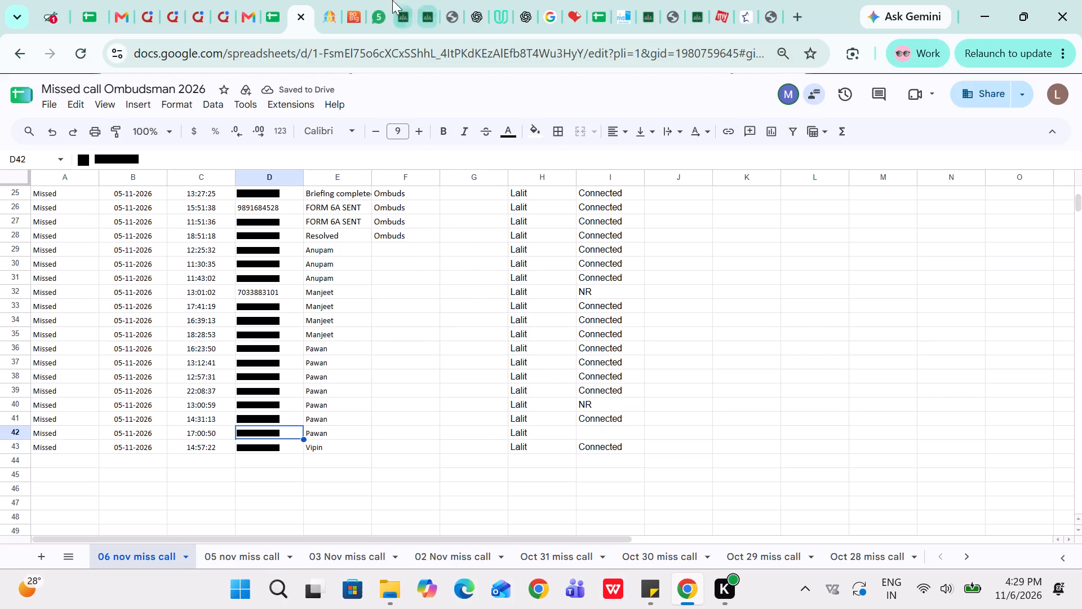
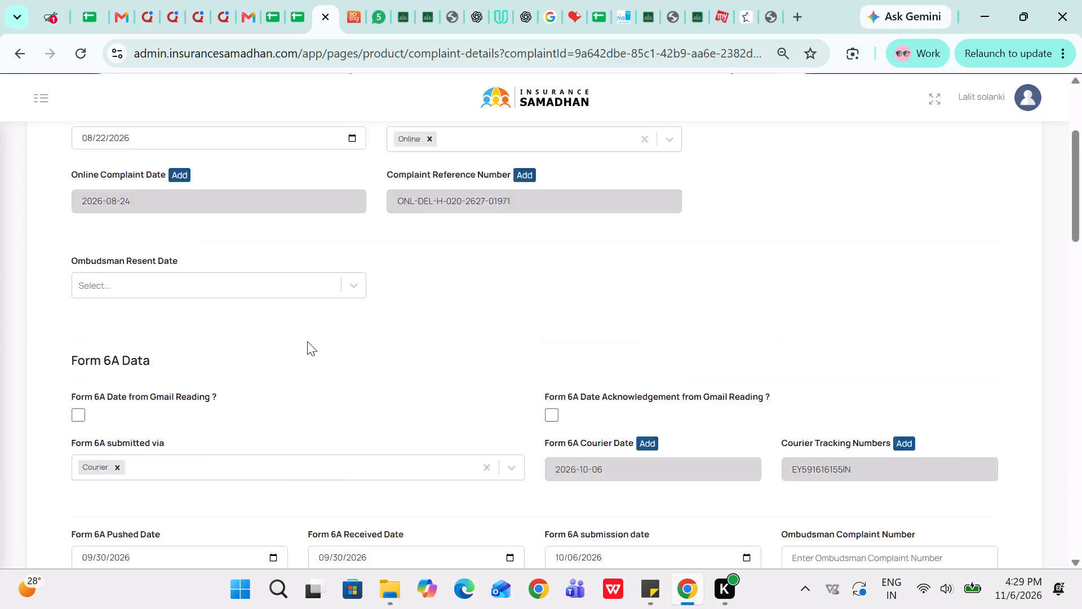
Return from the Ombudsman section to the Complaint Details Form of the open complaint.
scroll(307, 341, up, 7)
click(76, 209)
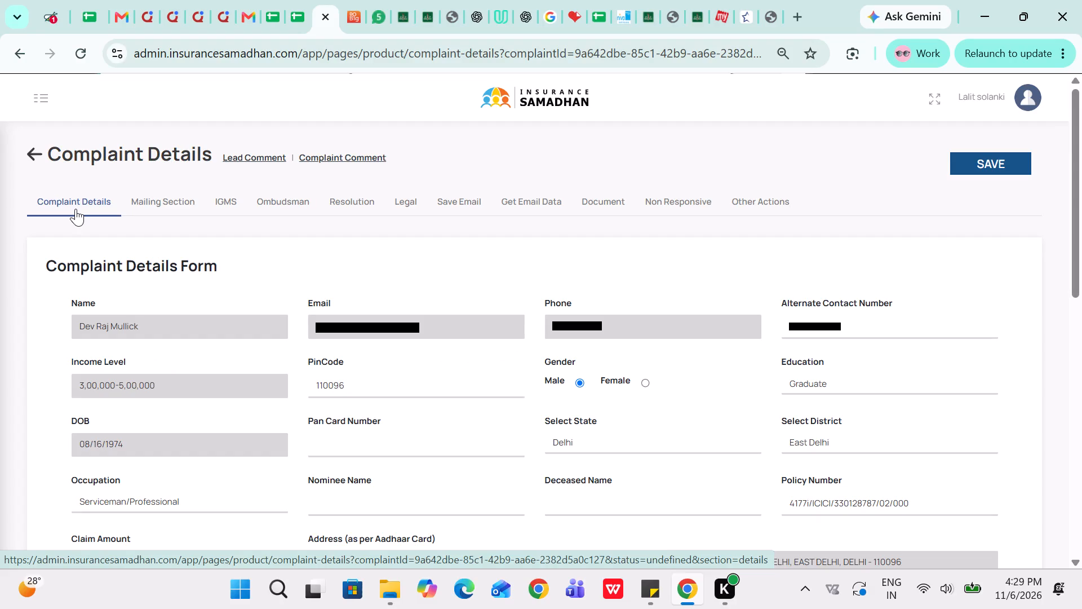
Check the email, phone and alternate contact number in the details form of the complaint matching row 42.
drag(450, 325, 231, 329)
drag(604, 325, 541, 325)
click(619, 323)
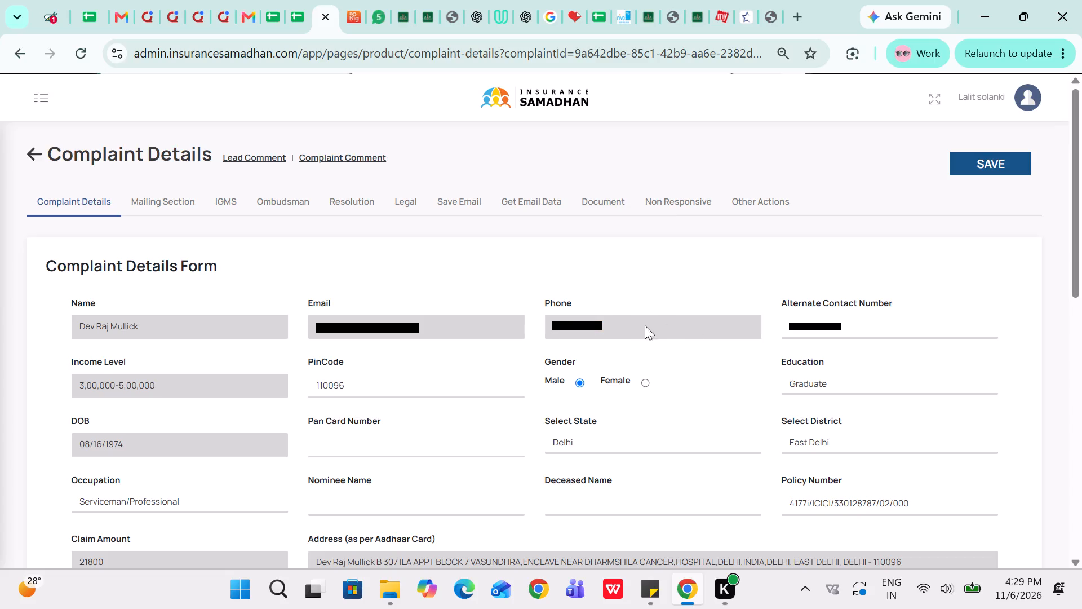
drag(855, 325, 690, 325)
drag(658, 332, 441, 334)
click(459, 336)
drag(466, 324, 238, 319)
Examine the form pushed date, online complaint date, reference number and resent date in the complaint's Ombudsman section.
click(299, 204)
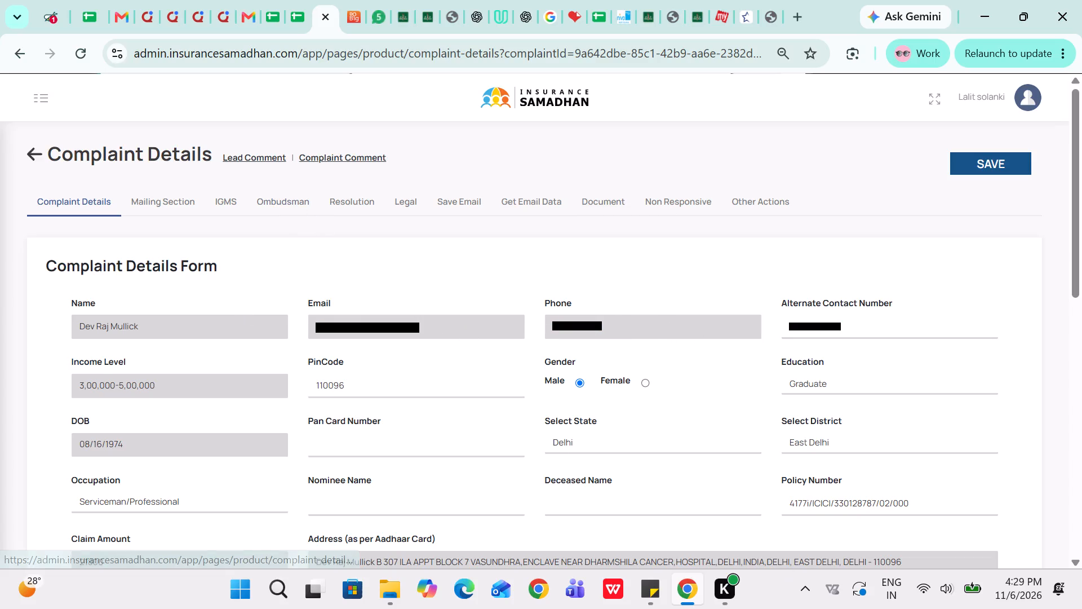
click(284, 198)
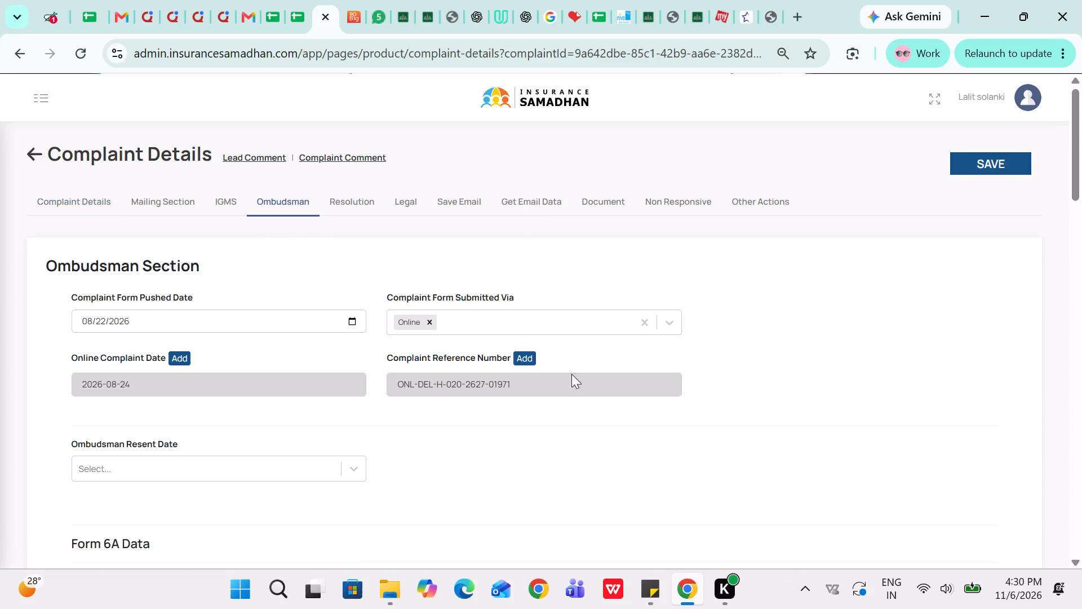
scroll(811, 327, down, 5)
scroll(726, 340, up, 10)
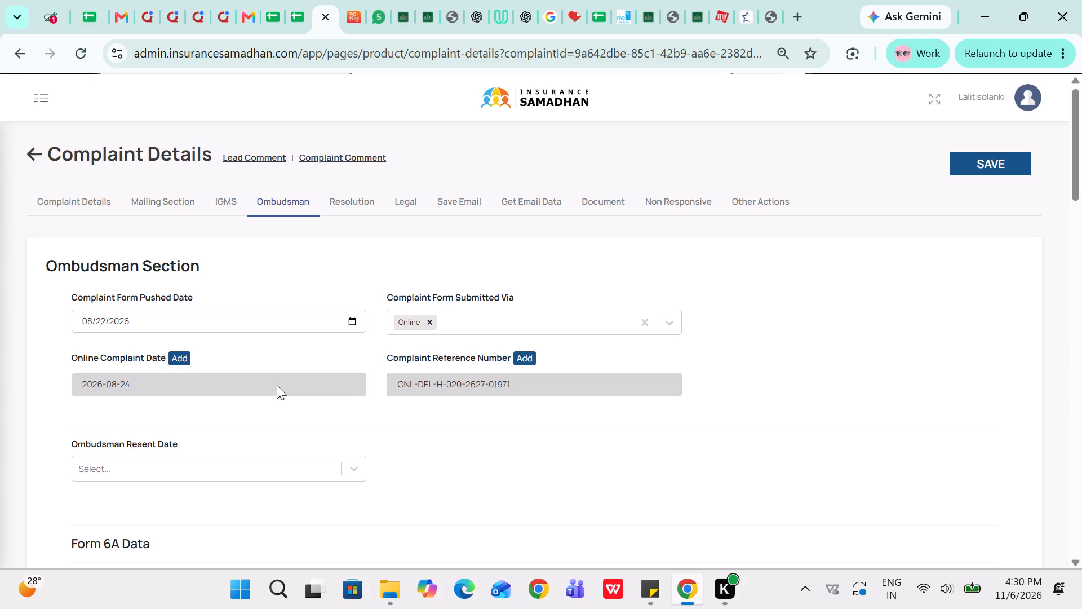
drag(232, 445, 5, 445)
click(289, 425)
drag(547, 381, 295, 392)
click(479, 391)
drag(180, 388, 118, 397)
drag(118, 397, 0, 397)
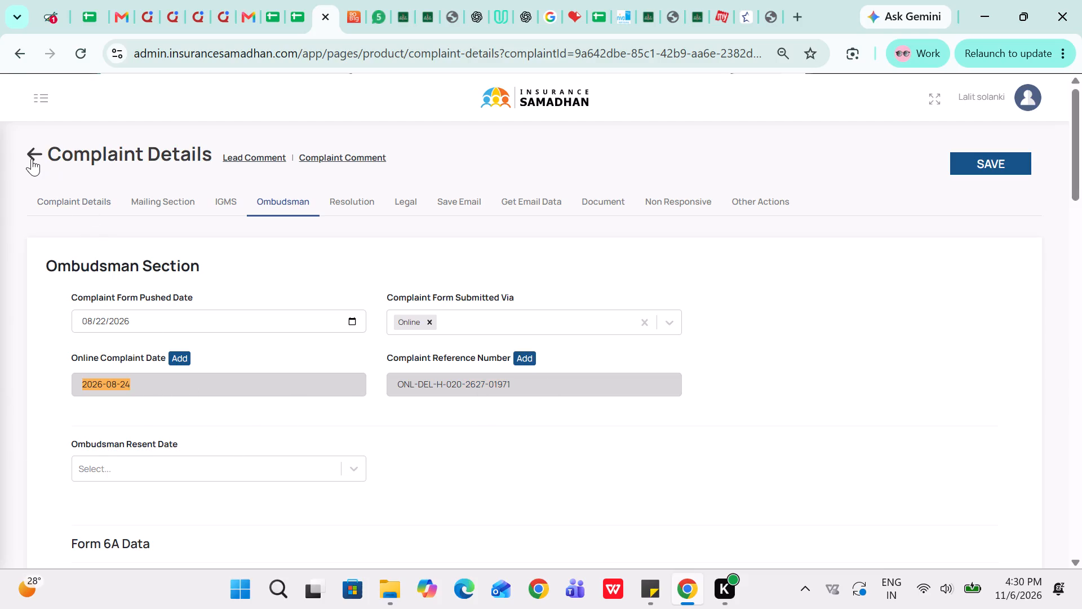
Return to the complaint list, look up the complaint's communication list, and locate status cell I42 in the missed call sheet.
click(32, 155)
click(482, 164)
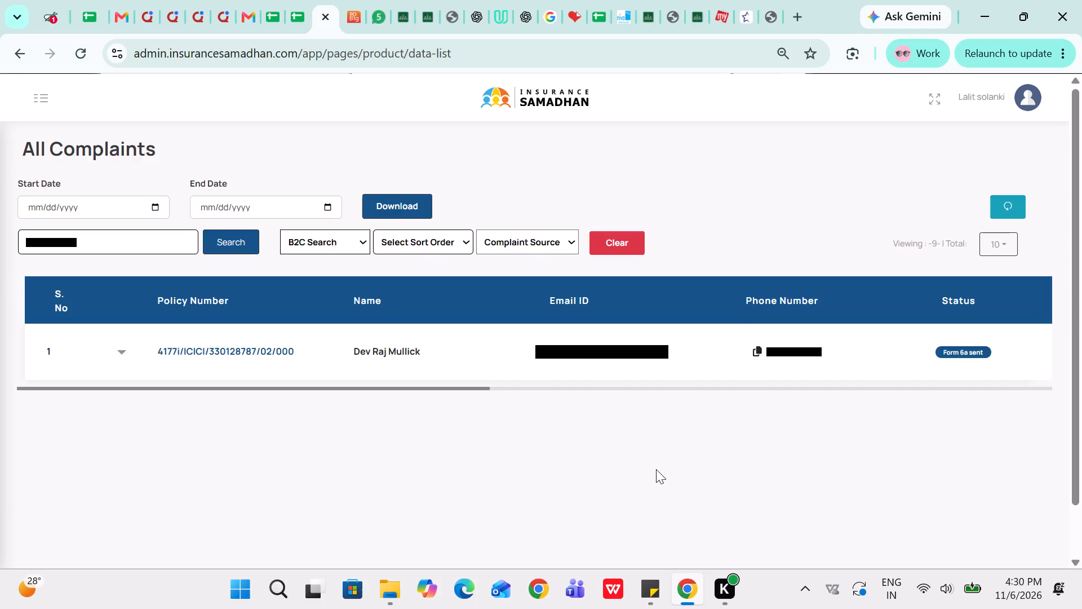
click(743, 347)
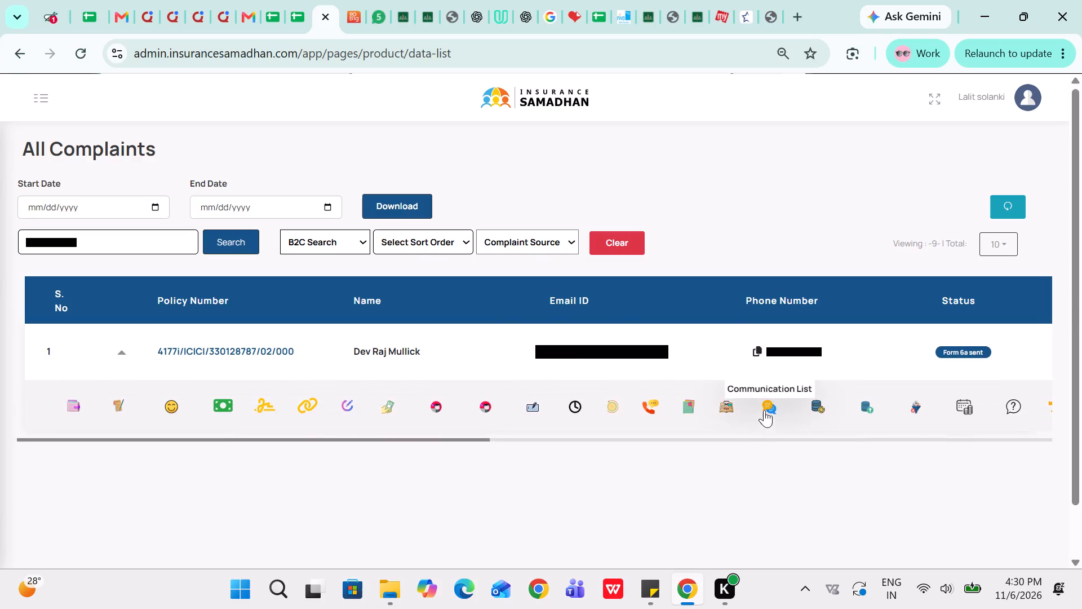
click(774, 401)
click(378, 152)
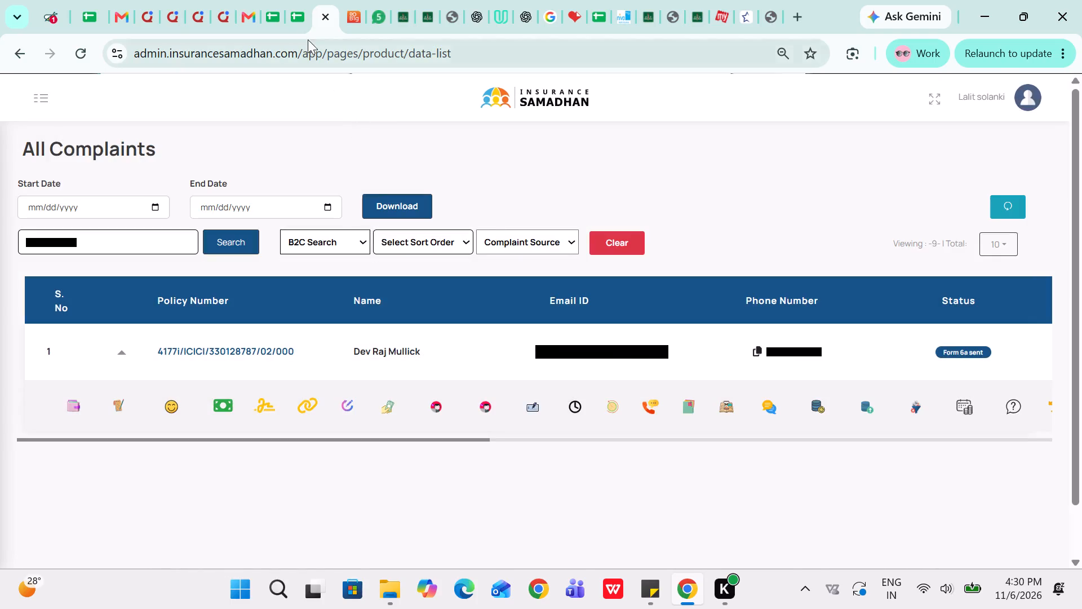
click(294, 0)
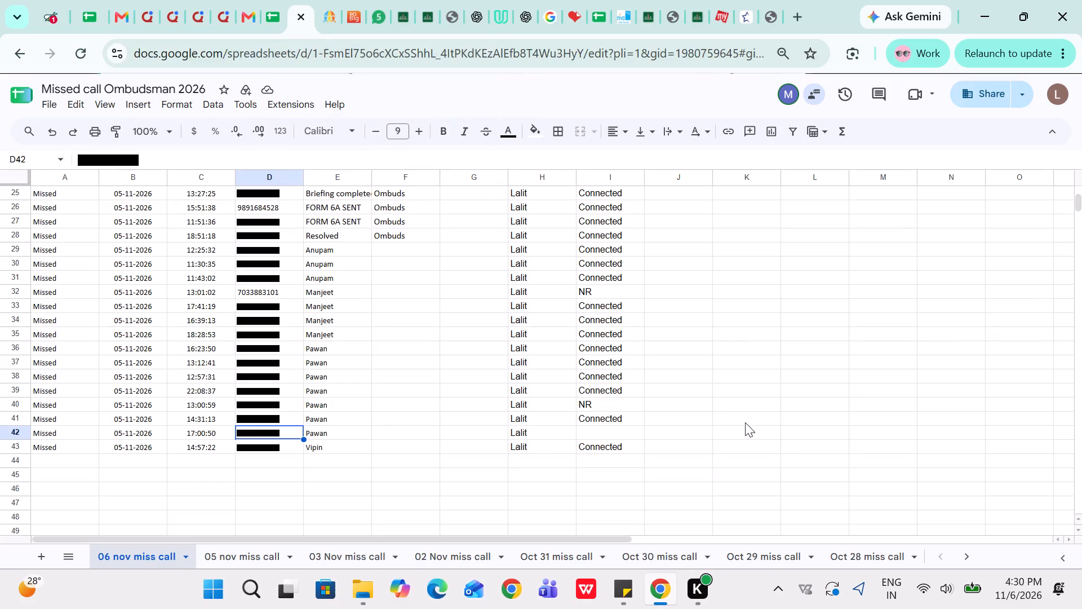
click(601, 430)
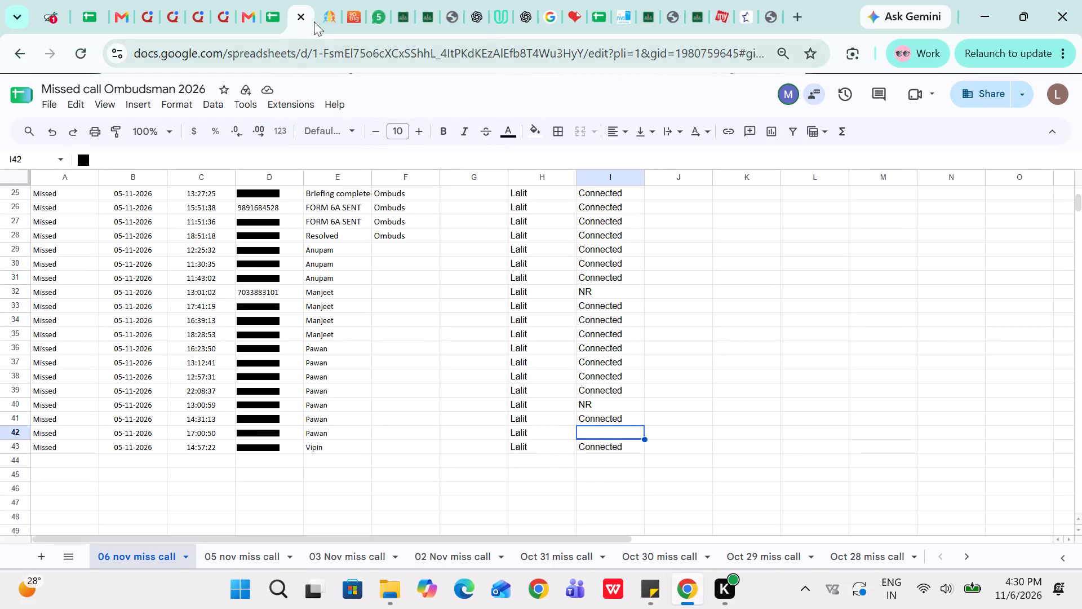
Return to the complaint list and read the communication log entries of the complaint matching row 42.
click(327, 0)
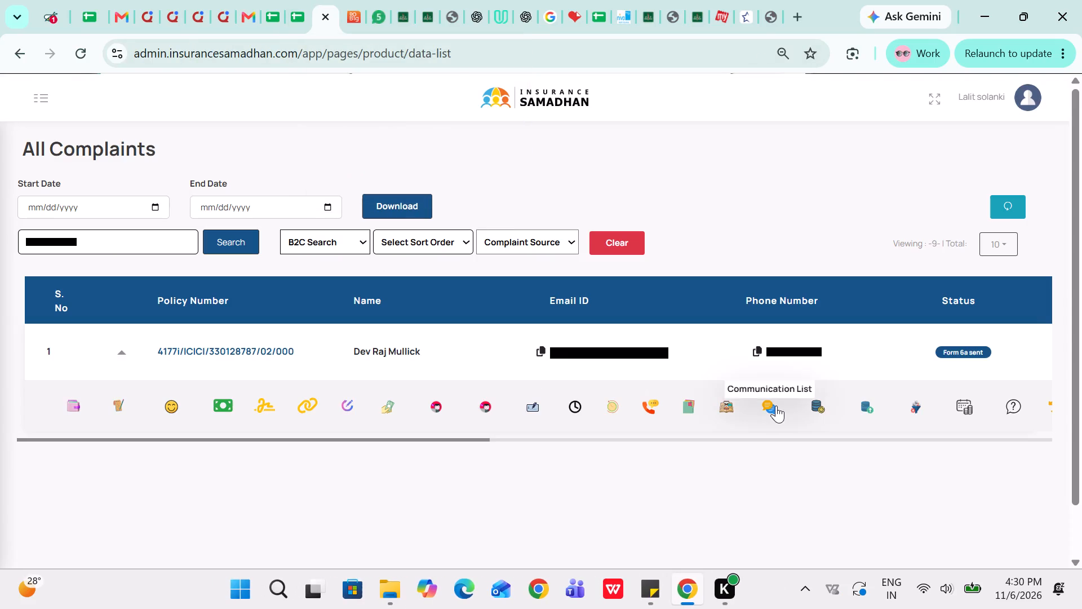
click(776, 405)
drag(535, 367, 235, 364)
click(469, 370)
drag(887, 380, 118, 359)
click(385, 423)
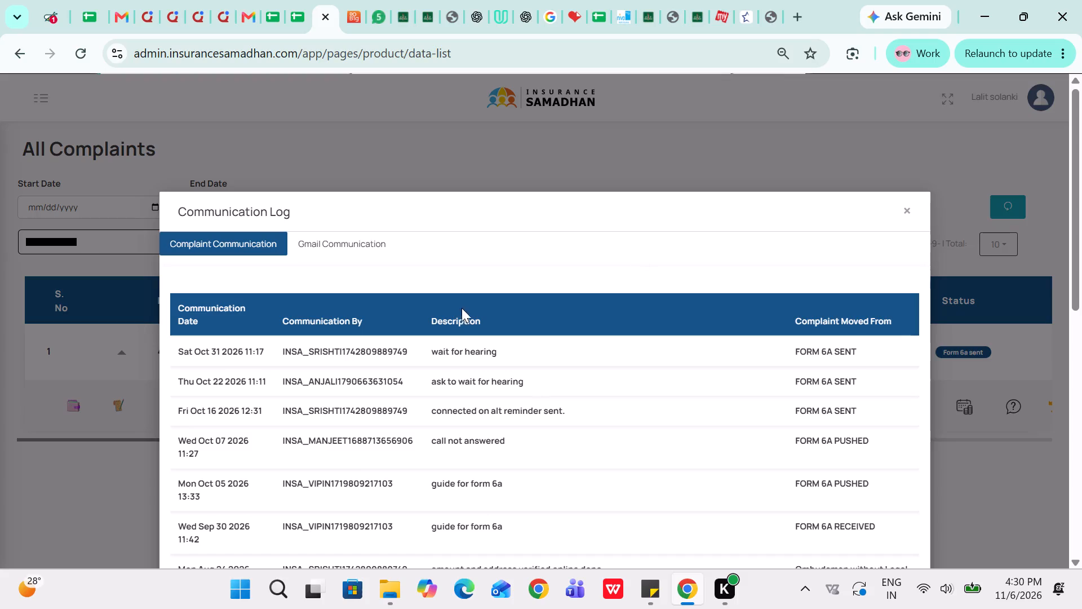
click(321, 136)
Reopen the complaint matching row 42 and start updating and sending its Hearing date Reminder Mail.
click(223, 360)
click(232, 356)
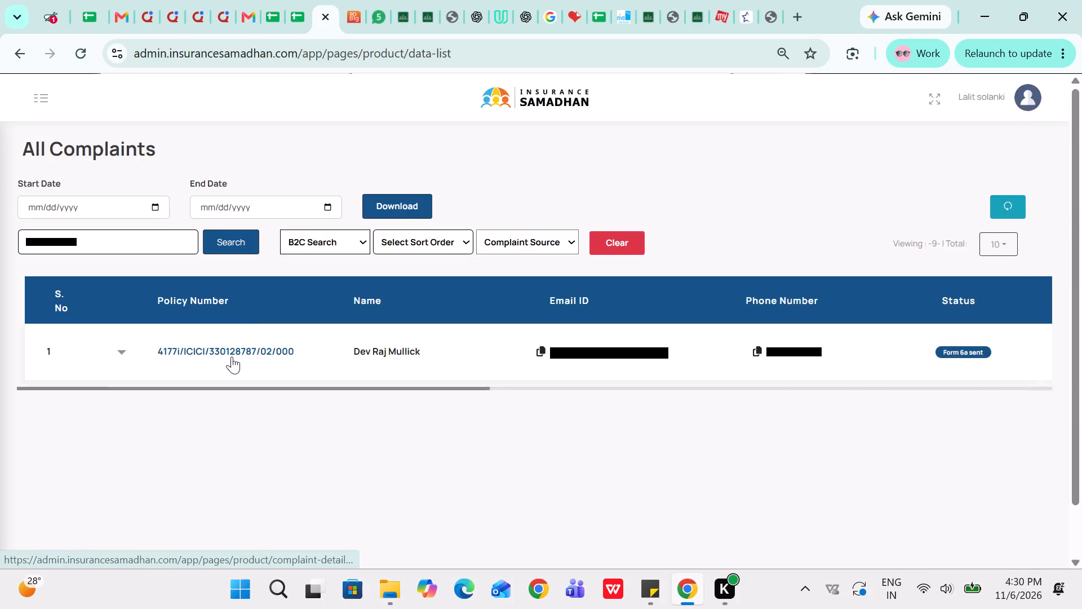
click(793, 202)
scroll(539, 192, down, 6)
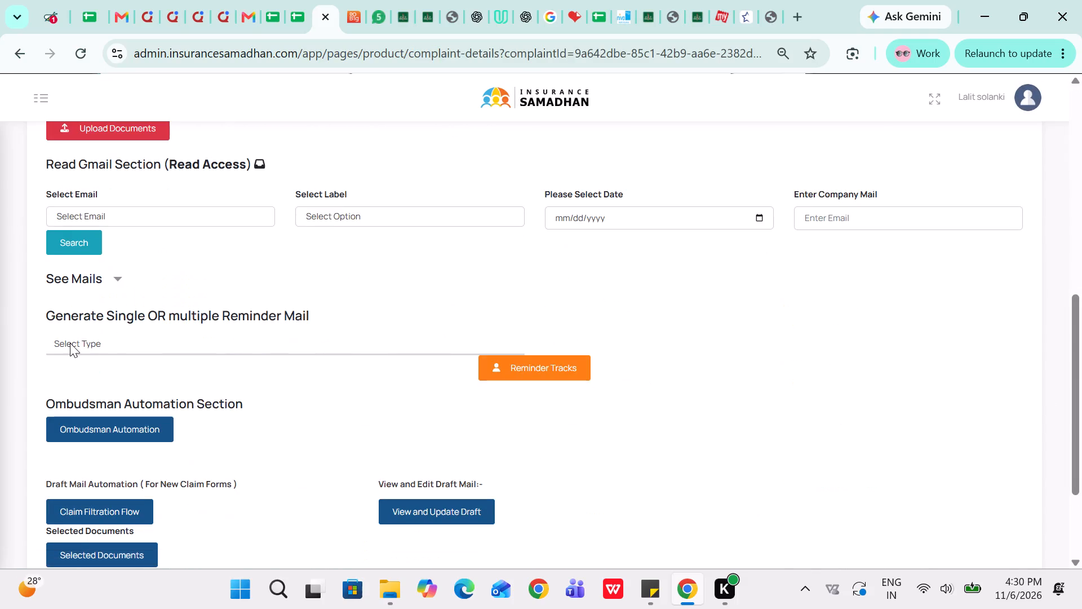
click(70, 343)
click(81, 385)
scroll(227, 320, down, 5)
click(176, 170)
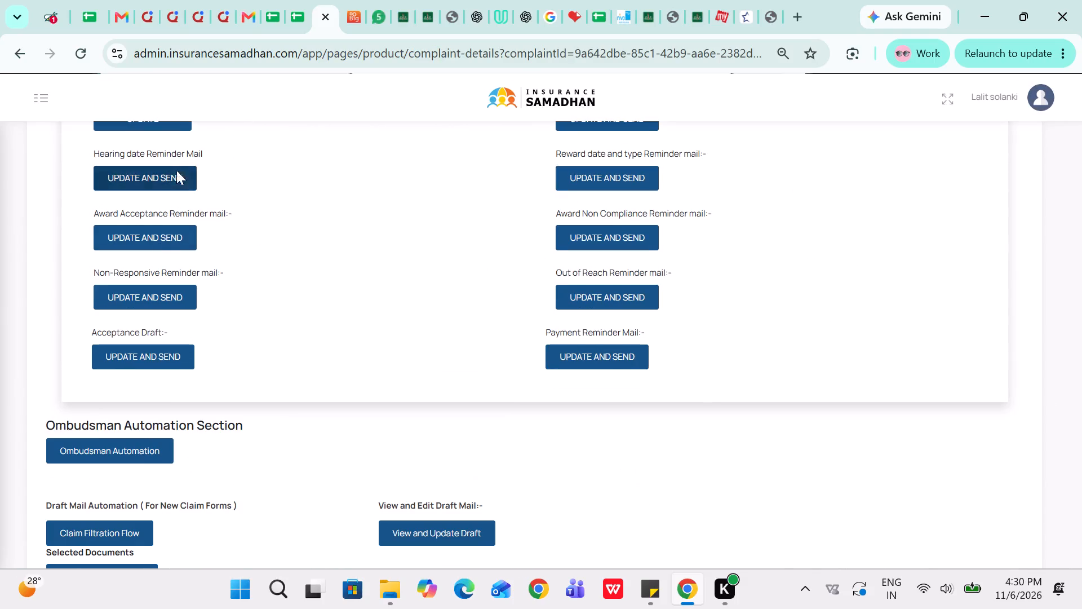
Send the Hearing date Reminder Mail to the Delhi Ombudsman asking for the hearing date.
scroll(515, 253, down, 5)
click(598, 526)
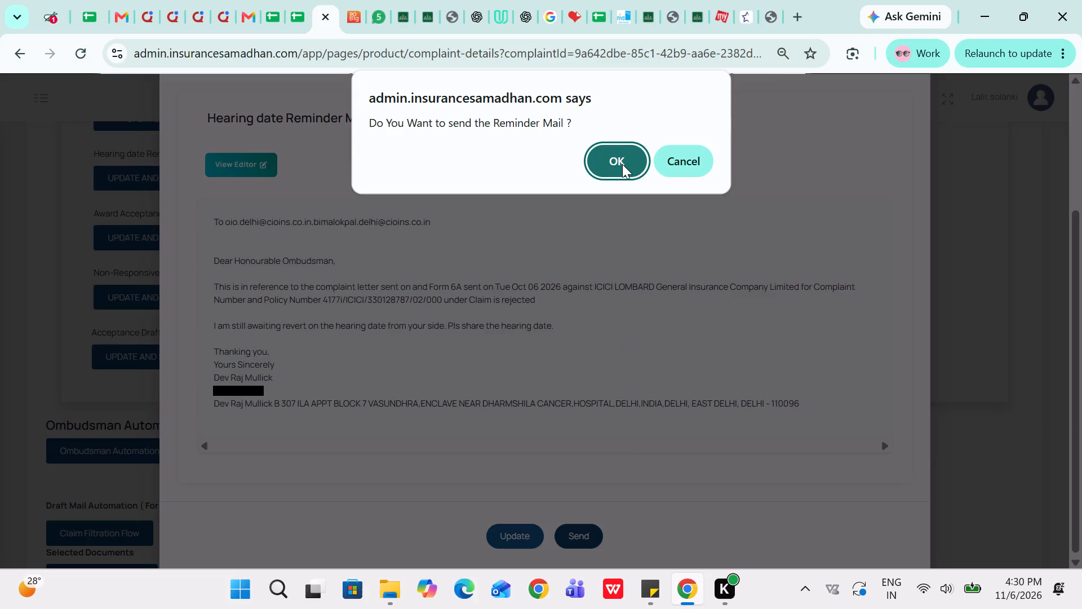
click(613, 161)
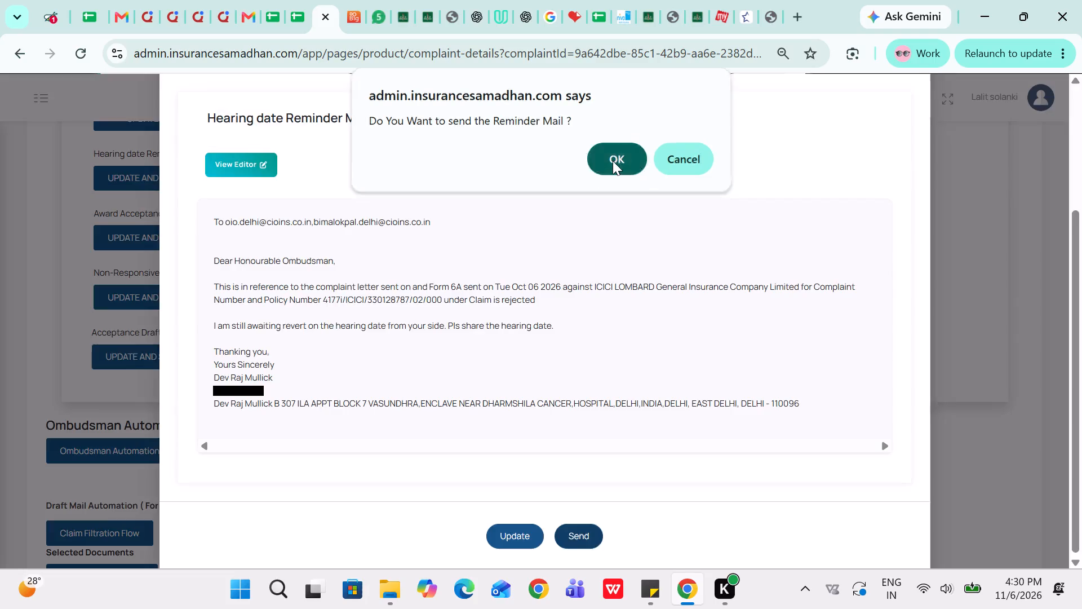
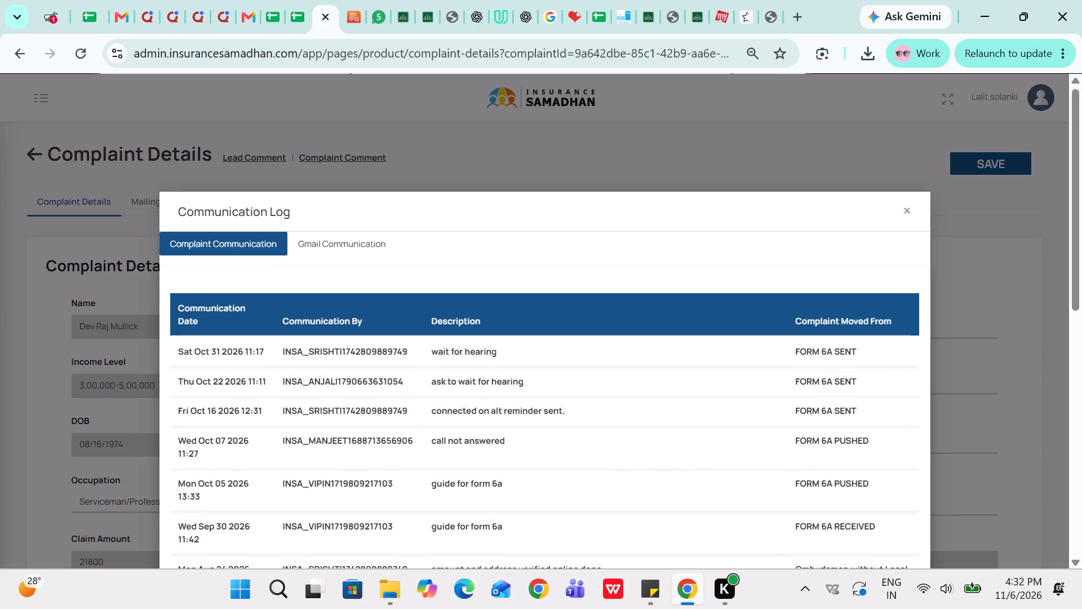
Start a new comment in the complaint's communication log, ready for its description.
scroll(526, 390, down, 13)
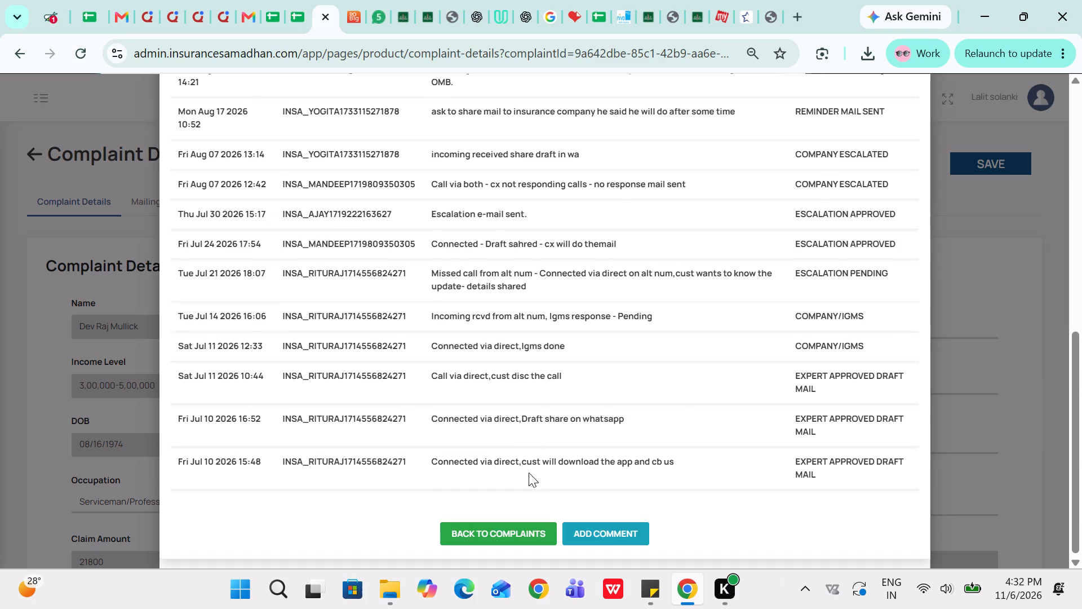
click(606, 537)
click(612, 374)
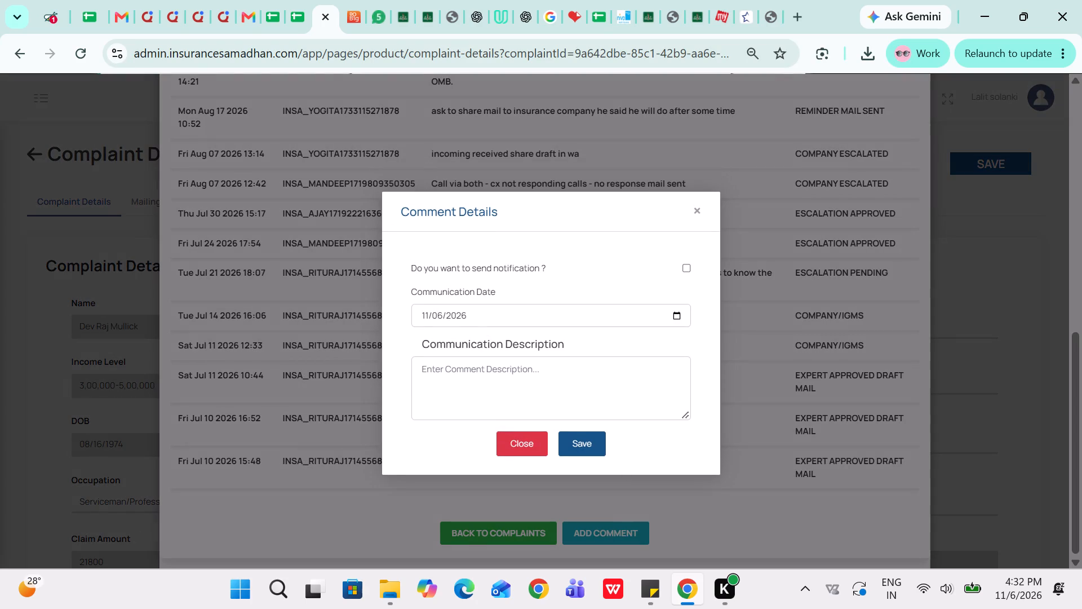
Write "wait for hearing." as the communication description of the complaint's new comment.
text(wait or h)
key(BackSpace)
key(BackSpace)
key(BackSpace)
key(BackSpace)
text(or)
key(space)
key(BackSpace)
key(BackSpace)
key(BackSpace)
text(for hearing.)
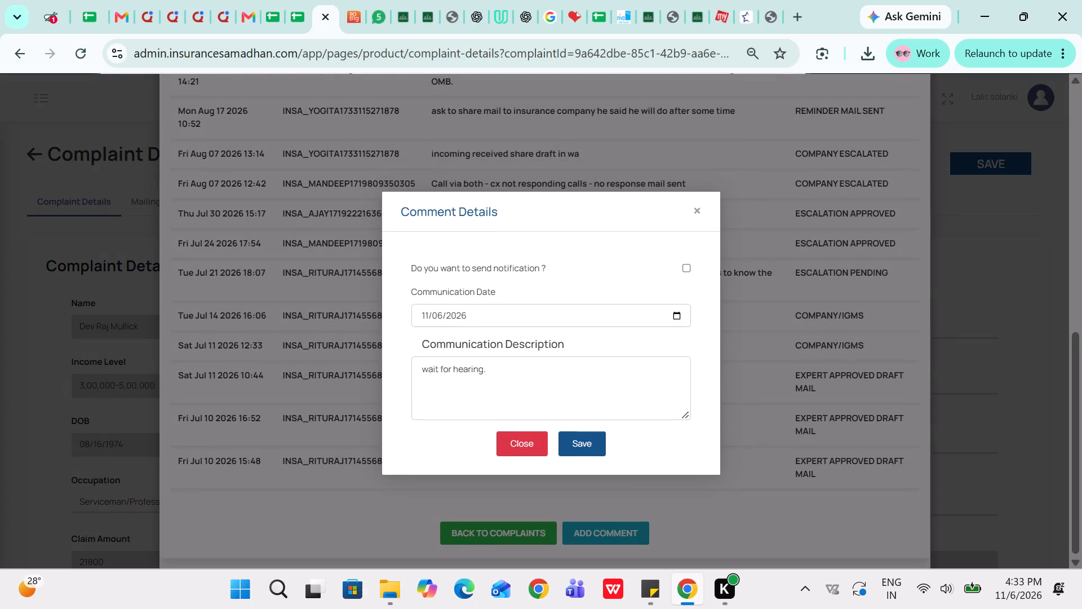
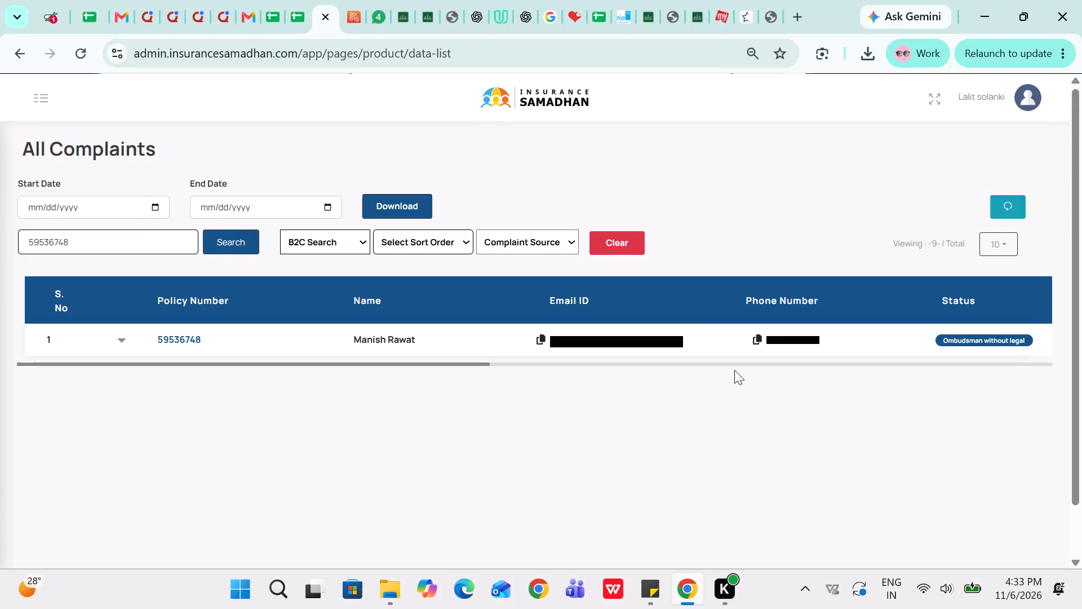
Review the status history of the listed complaint, down to its latest Ombudsman entries.
click(726, 347)
click(614, 385)
scroll(685, 389, down, 6)
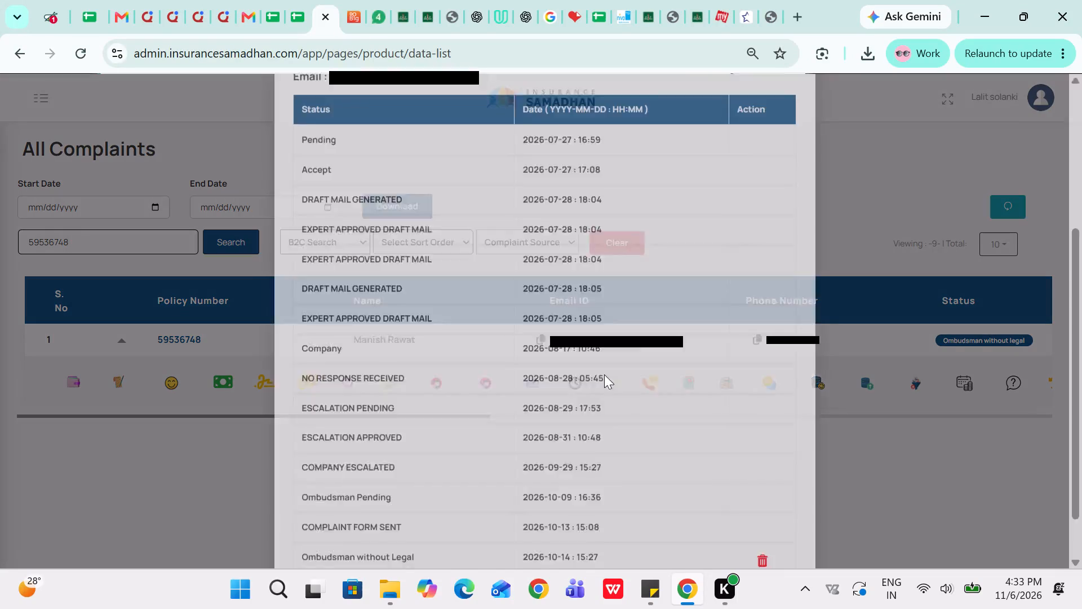
scroll(604, 374, down, 6)
click(858, 495)
Open the complaint's full record and check its Ombudsman section, including the complaint form and Form 6A data.
click(193, 337)
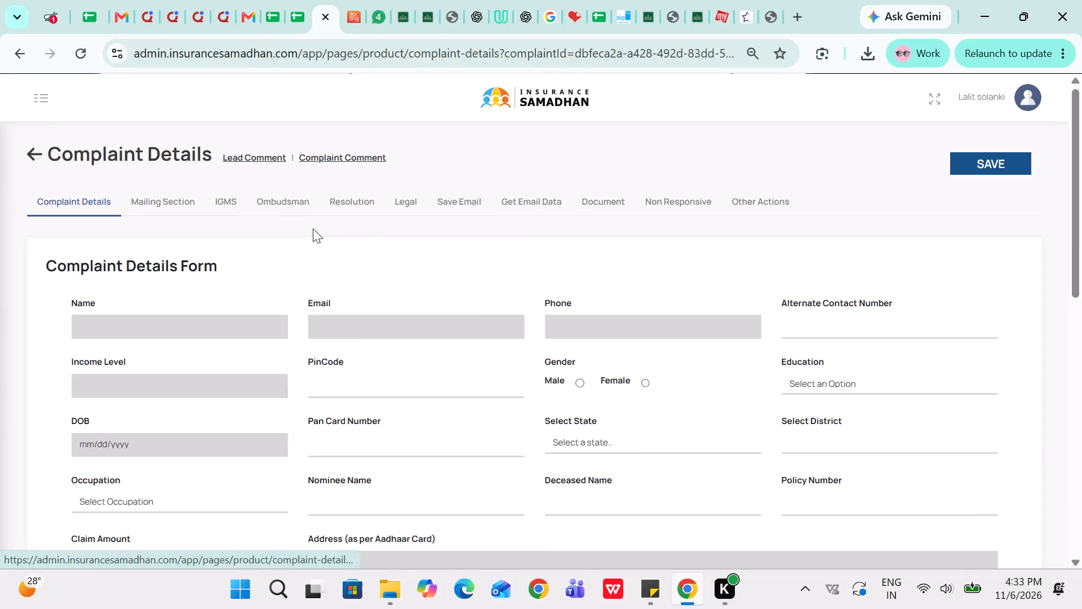
click(299, 206)
scroll(511, 442, down, 7)
scroll(511, 441, up, 2)
scroll(511, 441, down, 1)
scroll(511, 441, up, 3)
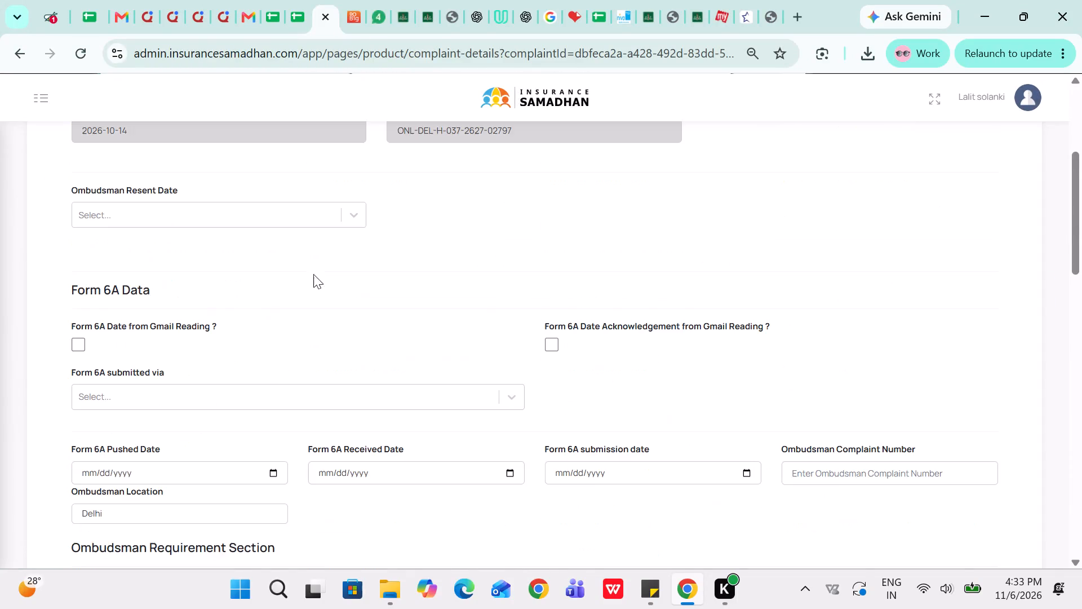
scroll(92, 202, up, 6)
Check the vendor, customer and policy information in the Complaint Details form and return to the complaints list.
click(45, 207)
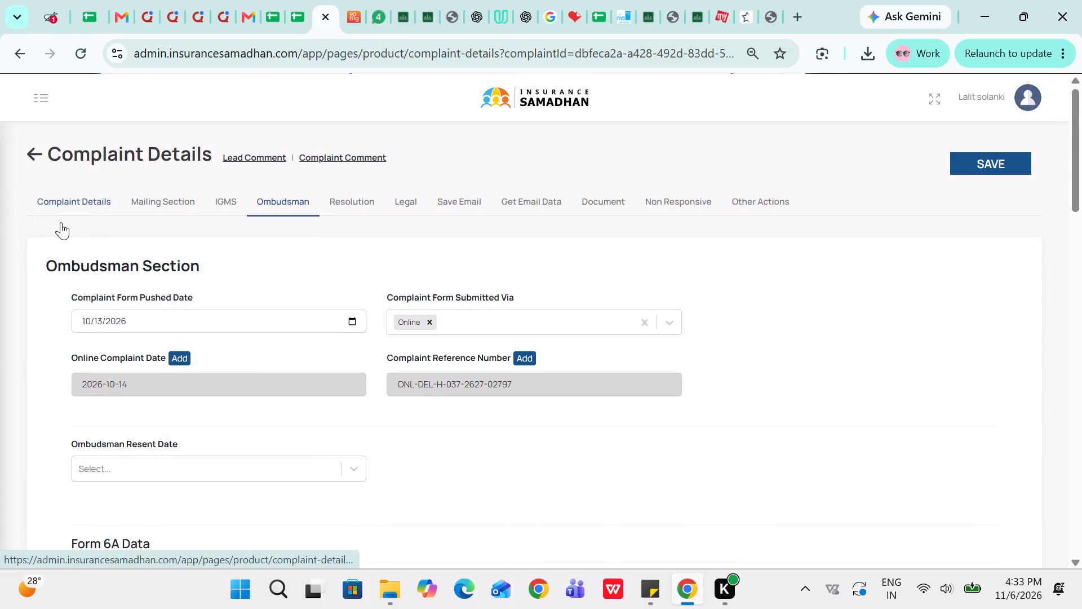
scroll(416, 317, down, 2)
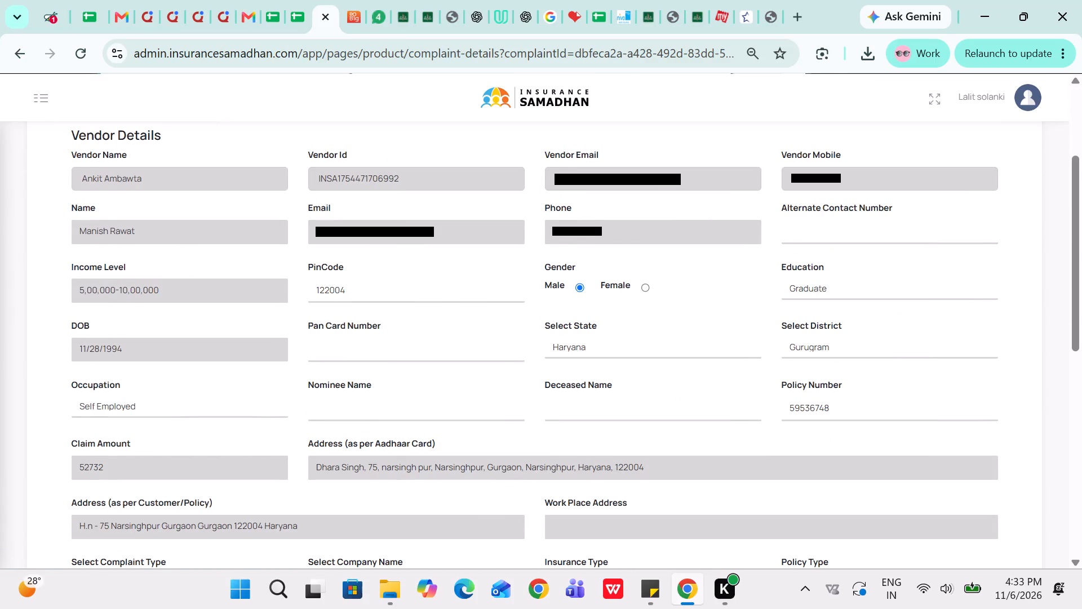
scroll(715, 418, down, 4)
scroll(635, 423, up, 7)
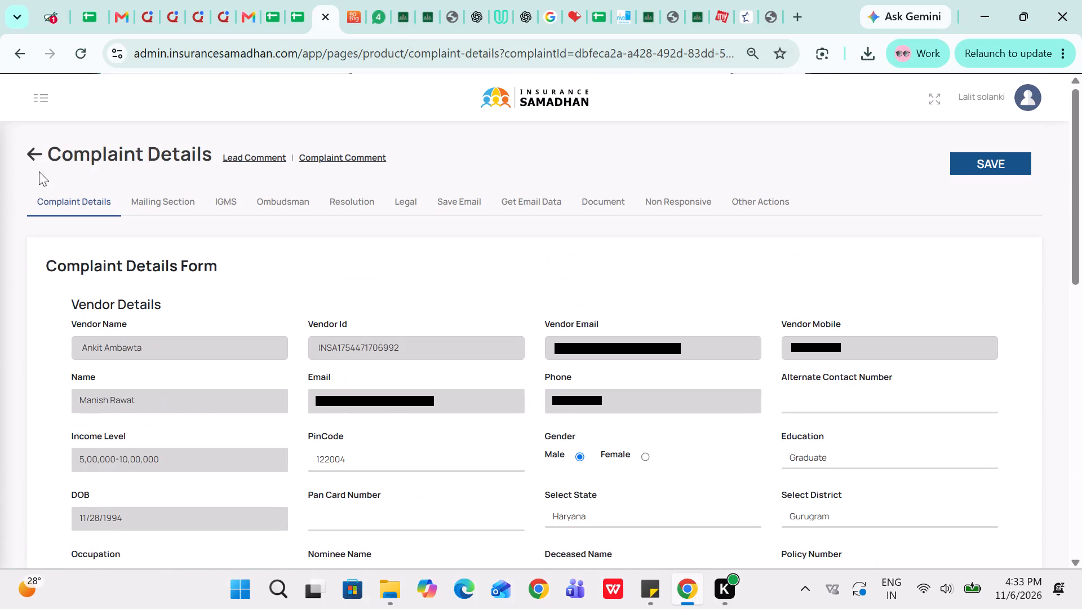
click(38, 153)
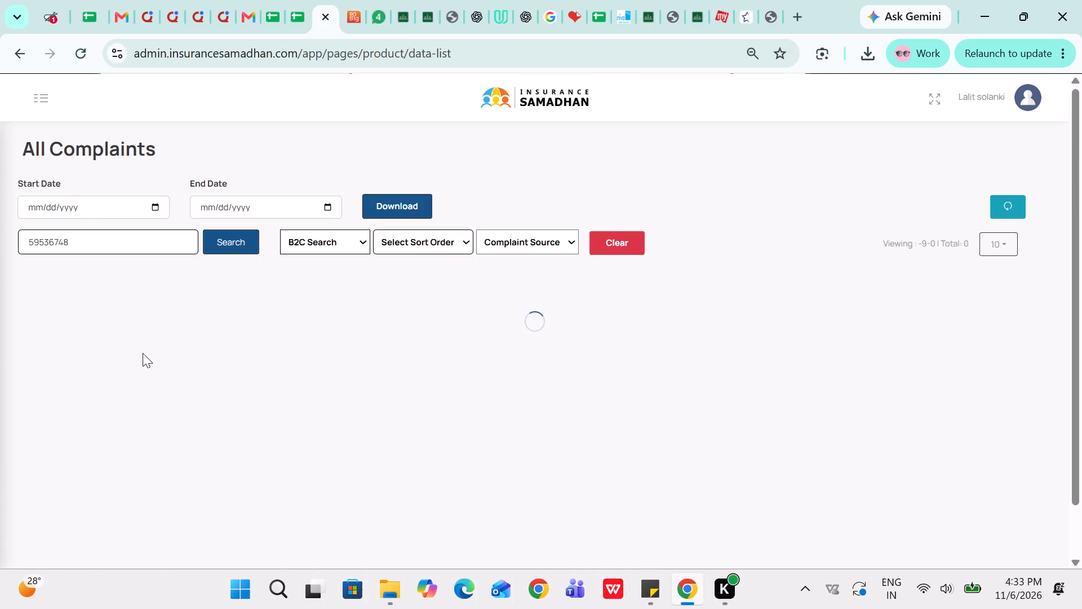
Select the policy number and customer name in the complaint's row.
drag(152, 342, 507, 341)
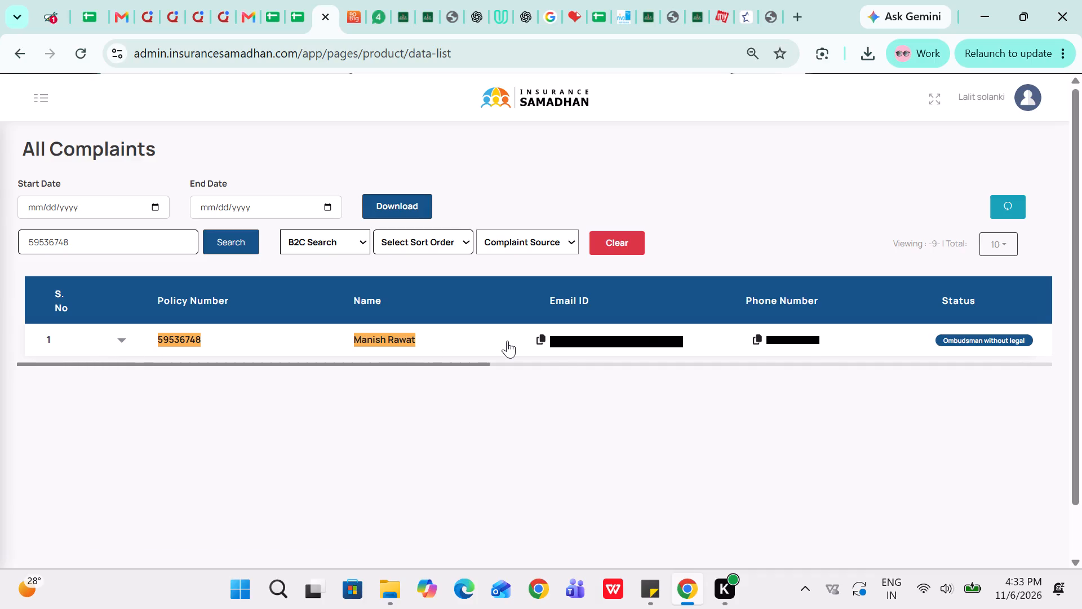